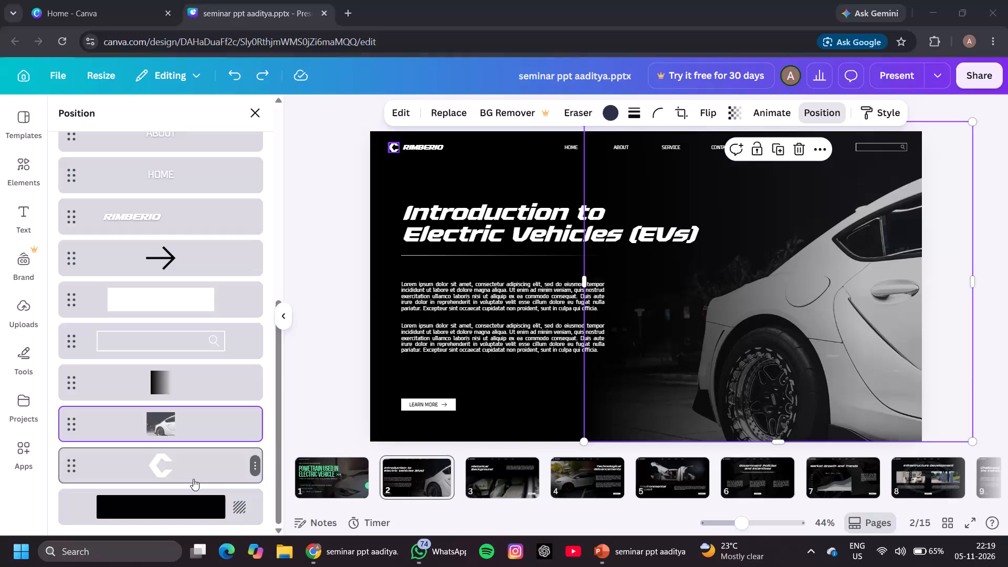
Select the black background of slide 2, Introduction to Electric Vehicles (EVs), and close the layer list.
{"action": "left_click", "coordinate": [194, 503]}
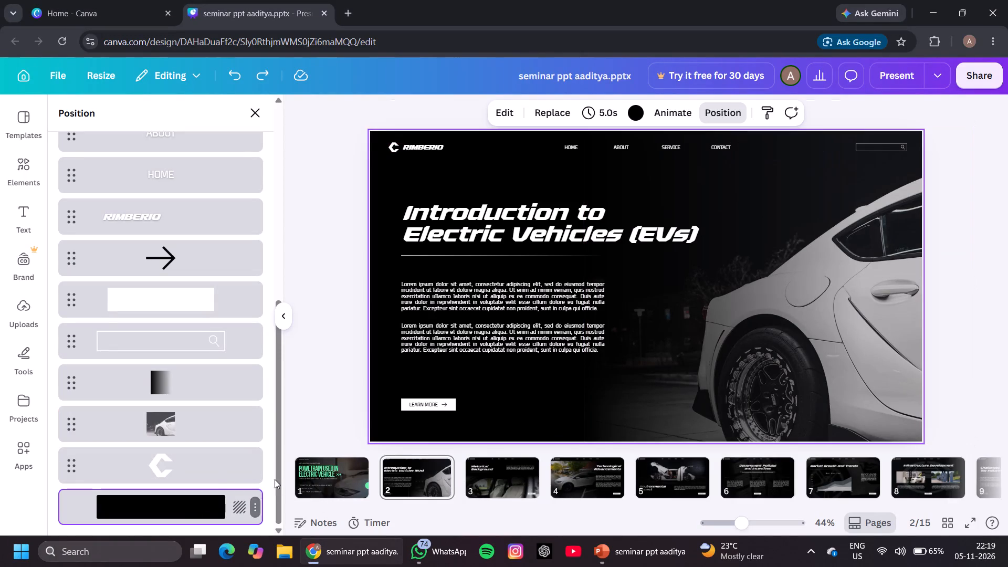
{"action": "left_click", "coordinate": [430, 475]}
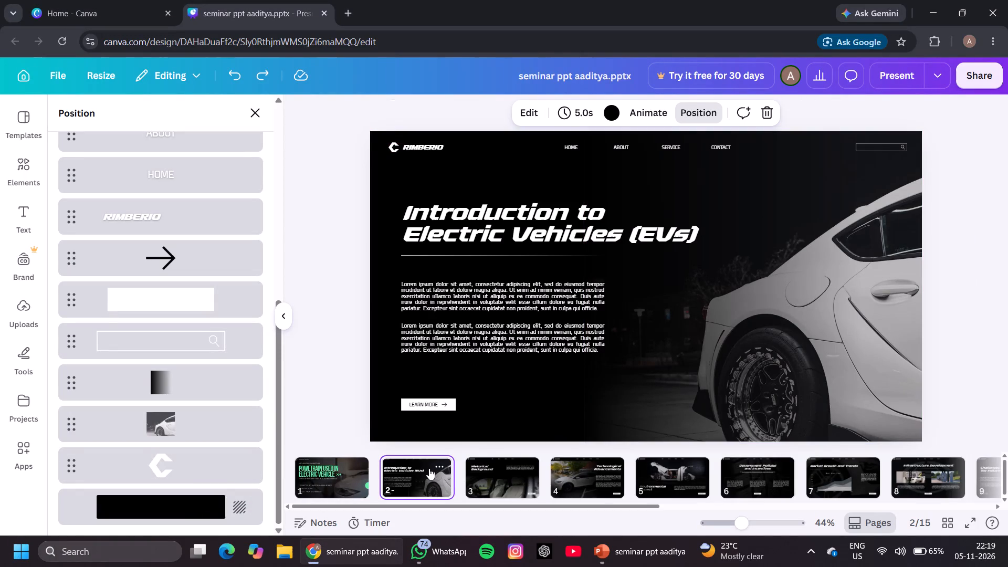
{"action": "left_click", "coordinate": [429, 474]}
{"action": "left_click", "coordinate": [529, 385]}
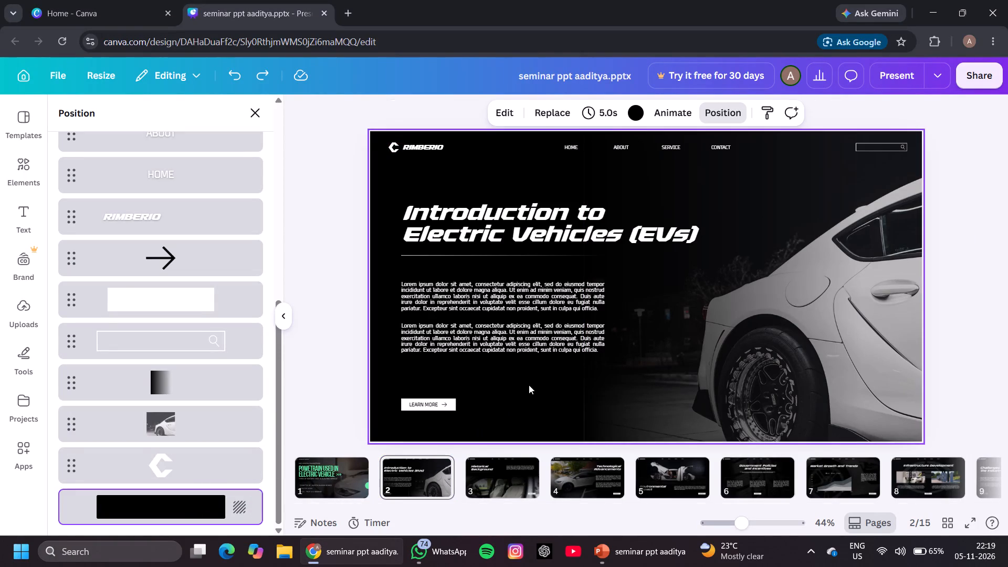
{"action": "left_click", "coordinate": [254, 113]}
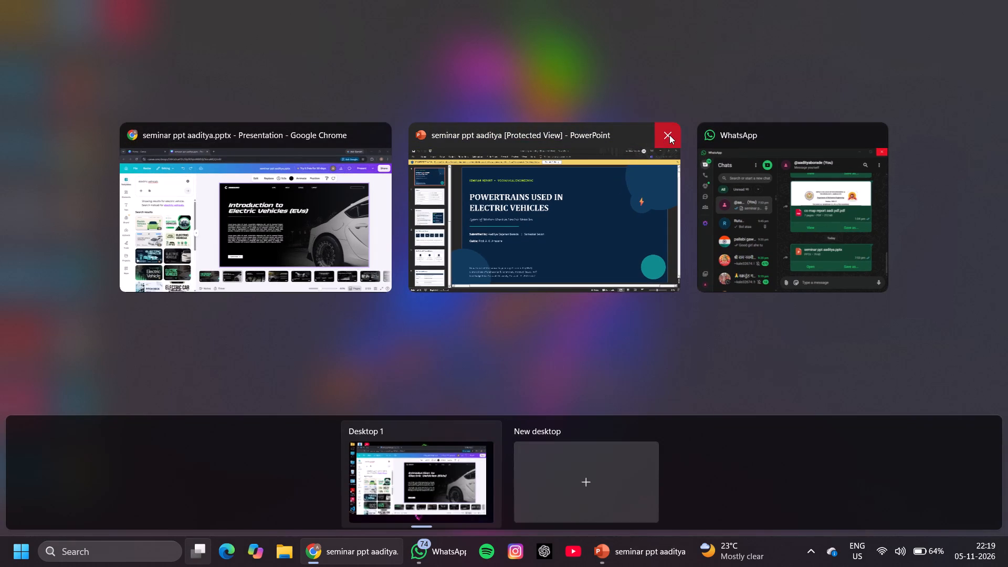
Close the open PowerPoint and WhatsApp windows and return to the Canva presentation in Chrome.
{"action": "left_click", "coordinate": [669, 135]}
{"action": "left_click", "coordinate": [722, 138]}
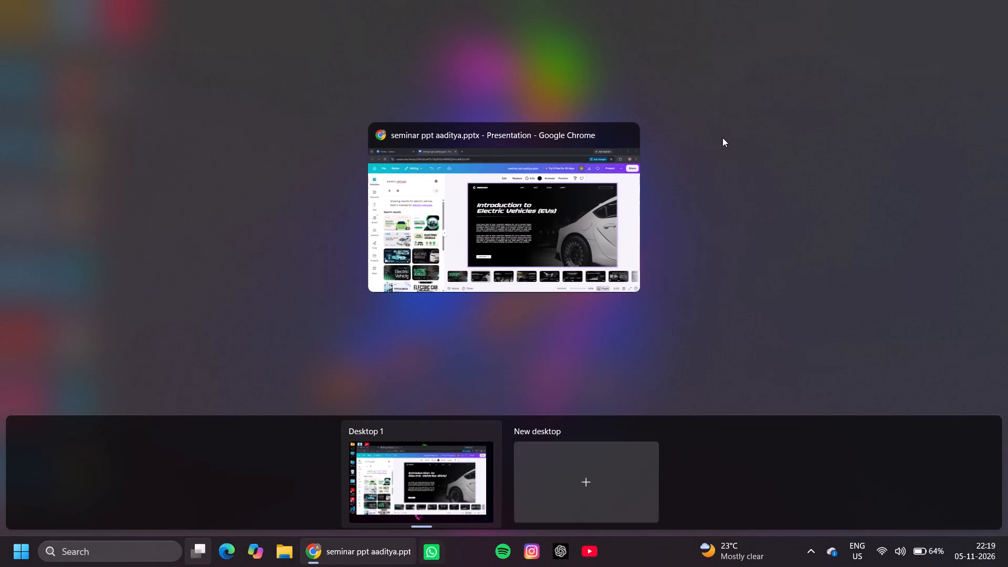
{"action": "left_click", "coordinate": [686, 206]}
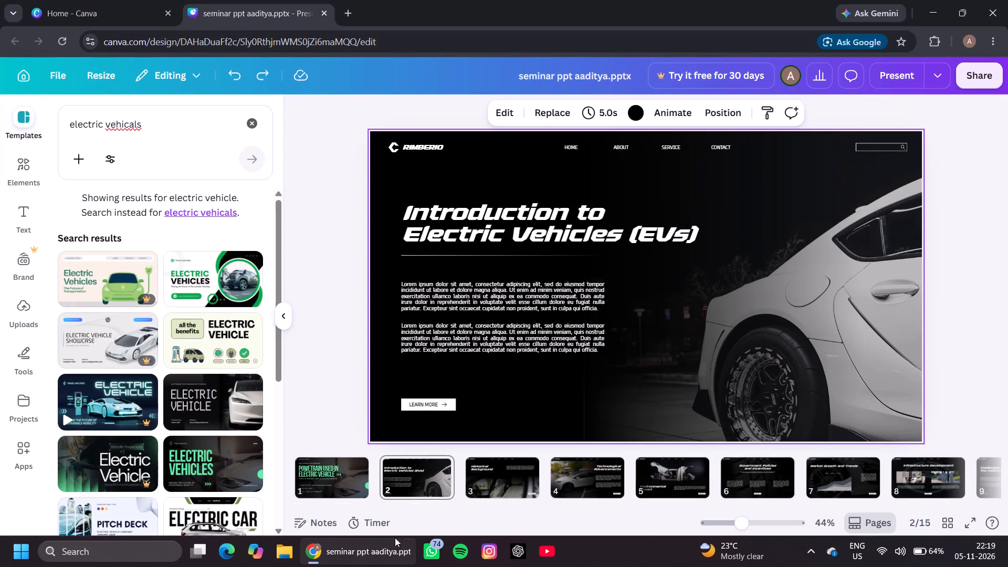
Minimise the browser window and launch Kuro from the desktop.
{"action": "left_click", "coordinate": [926, 9]}
{"action": "double_click", "coordinate": [117, 78]}
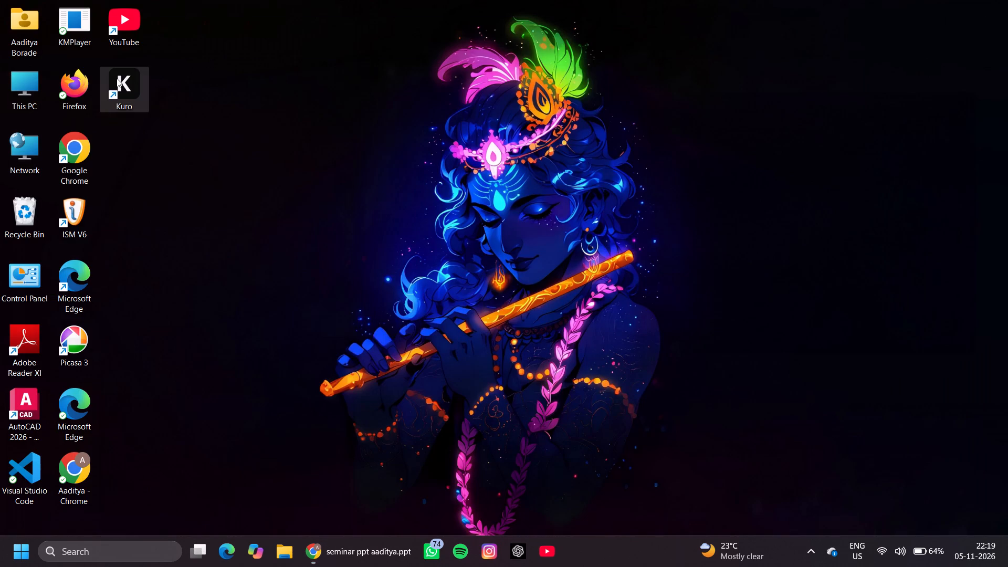
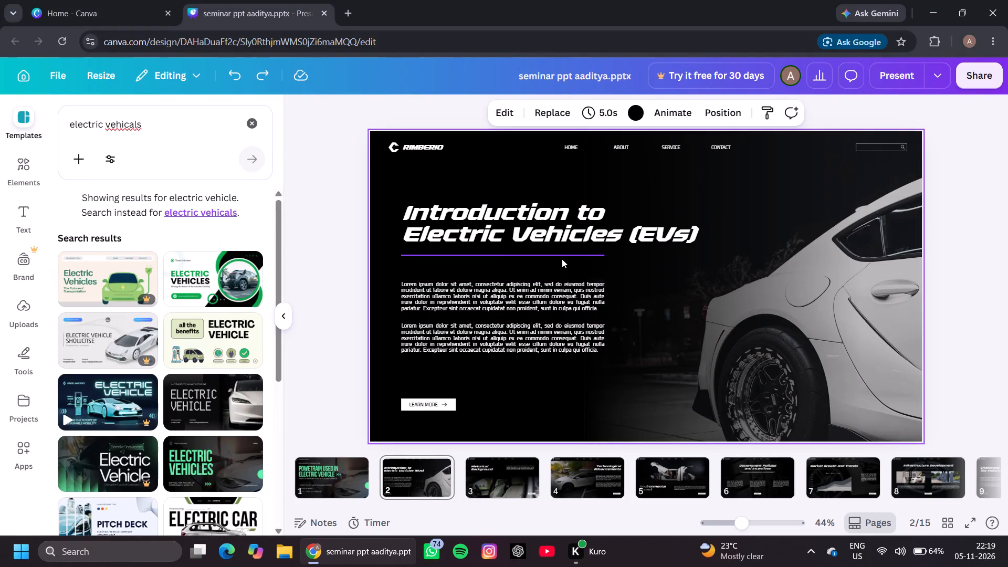
Replace the heading text on slide 2 with "CONTENT".
{"action": "left_click", "coordinate": [658, 234]}
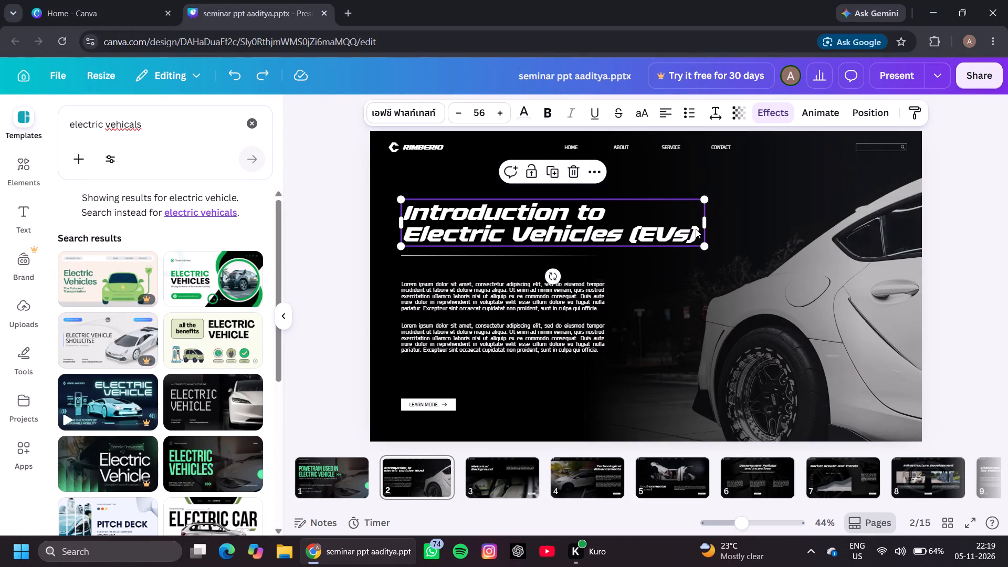
{"action": "left_click", "coordinate": [696, 229]}
{"action": "left_click", "coordinate": [696, 229]}
{"action": "left_click", "coordinate": [696, 229]}
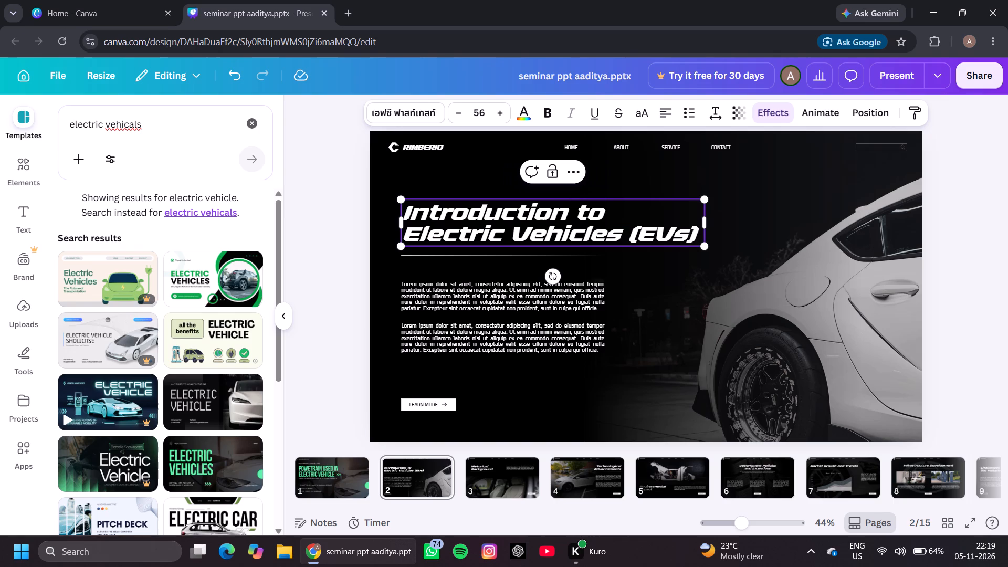
{"action": "left_click", "coordinate": [697, 234]}
{"action": "left_click_drag", "start_coordinate": [697, 234], "coordinate": [492, 238]}
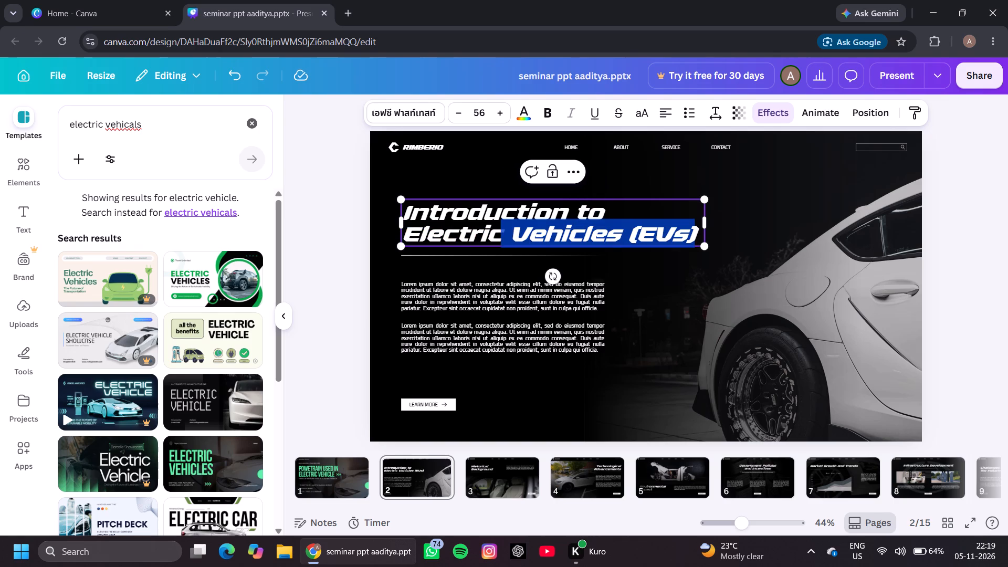
{"action": "left_click_drag", "start_coordinate": [492, 238], "coordinate": [419, 213]}
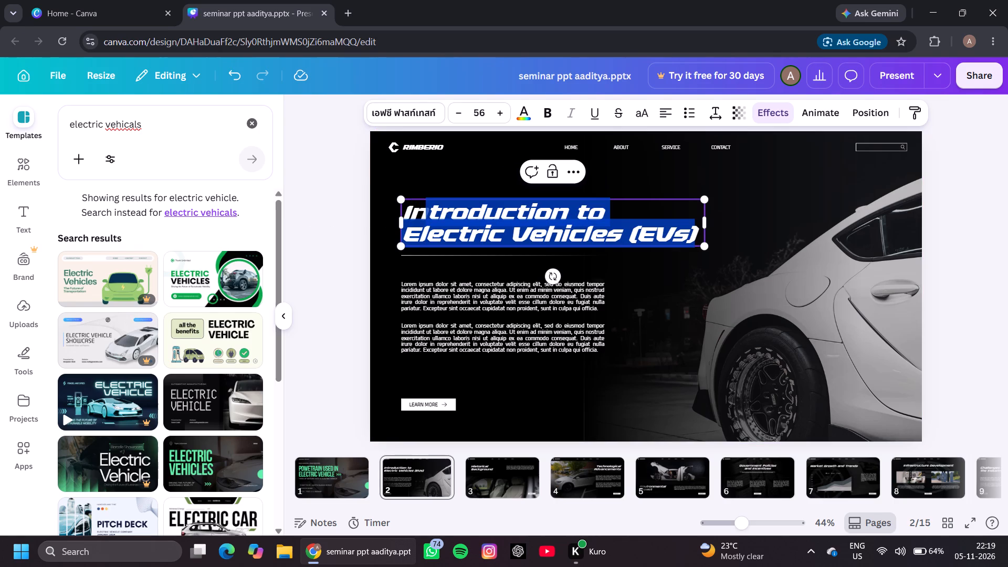
{"action": "left_click_drag", "start_coordinate": [419, 213], "coordinate": [406, 218]}
{"action": "key", "text": "BackSpace"}
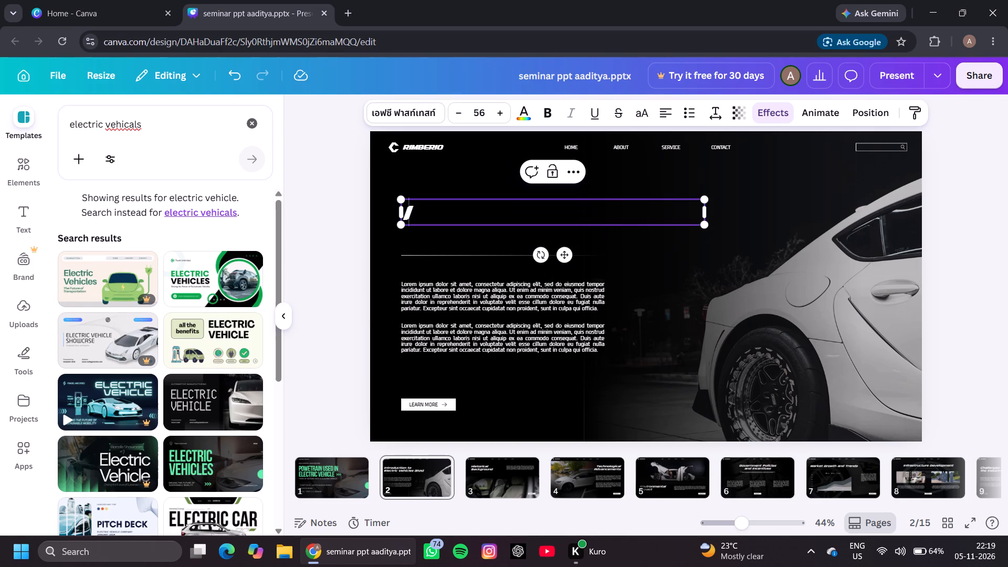
{"action": "left_click", "coordinate": [420, 214]}
{"action": "key", "text": "Right"}
{"action": "key", "text": "BackSpace"}
{"action": "type", "text": "CO"}
{"action": "type", "text": "NTENT"}
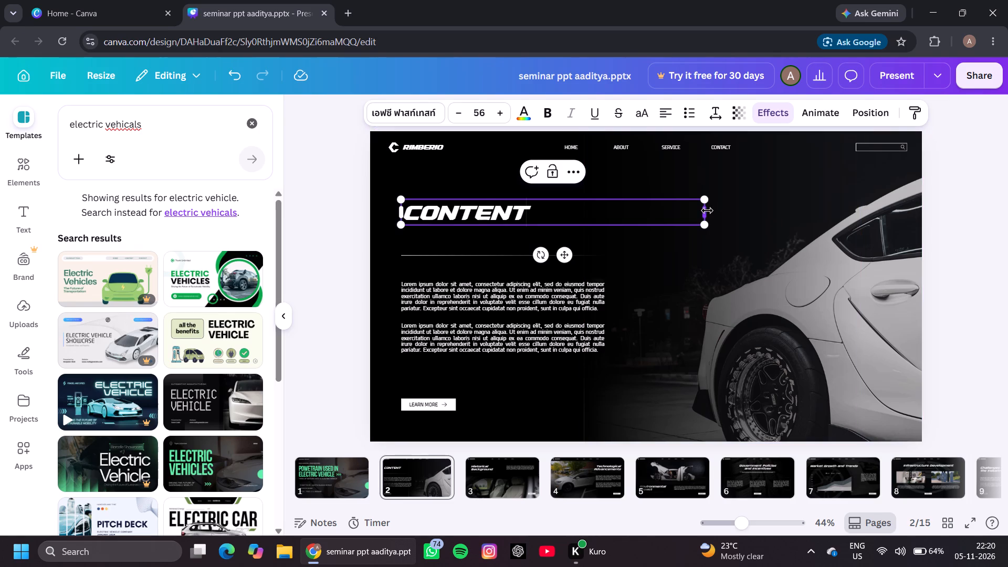
Fit the CONTENT heading's text box to its word, shrink it to font size 47.7, and move it up just beneath the logo.
{"action": "left_click_drag", "start_coordinate": [707, 211], "coordinate": [535, 203]}
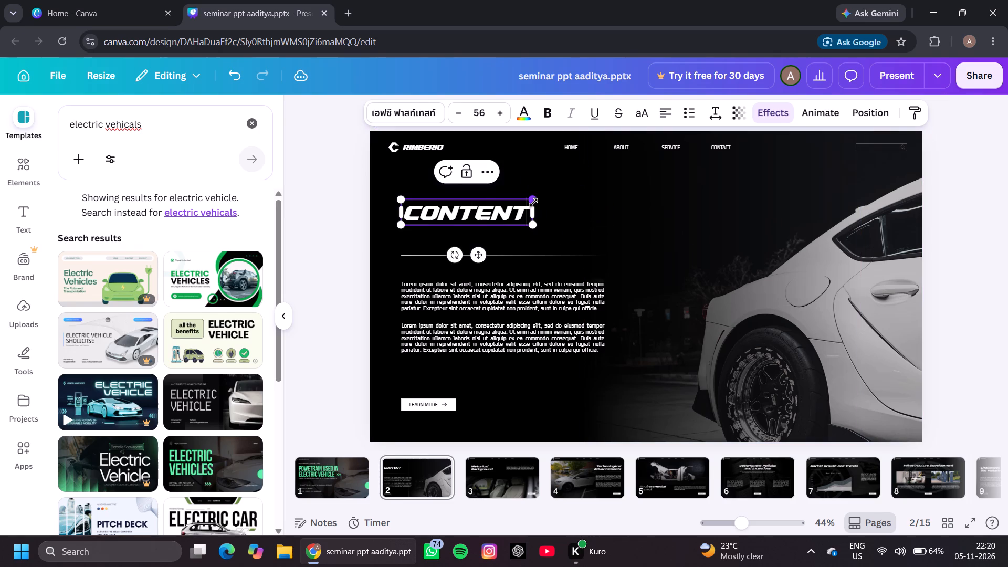
{"action": "left_click_drag", "start_coordinate": [489, 211], "coordinate": [490, 198]}
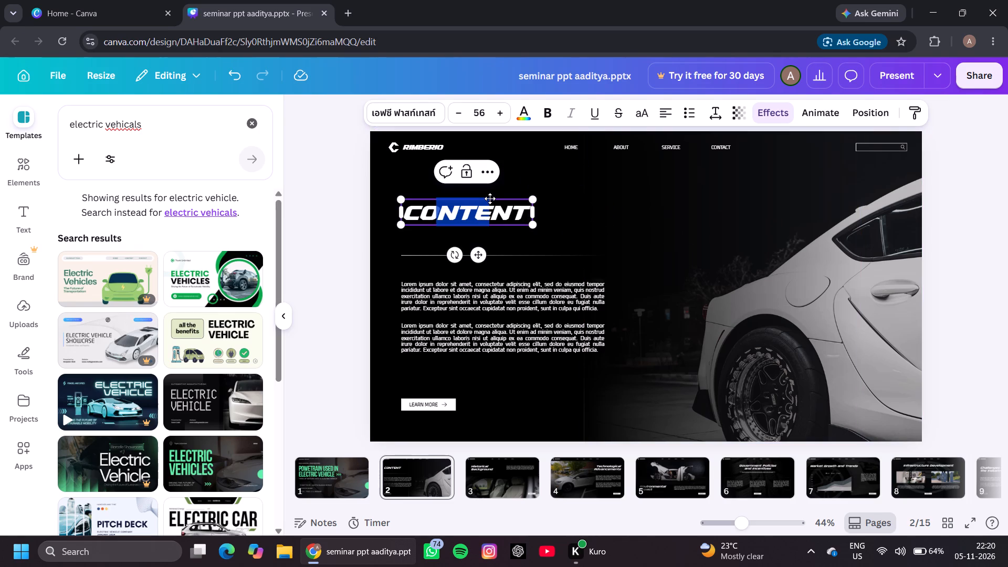
{"action": "left_click_drag", "start_coordinate": [490, 198], "coordinate": [488, 215]}
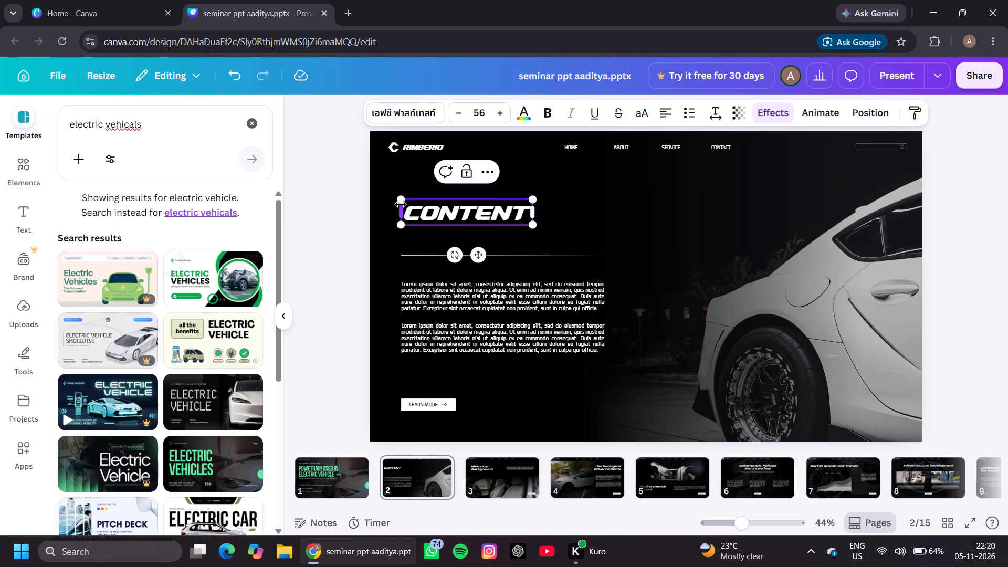
{"action": "left_click_drag", "start_coordinate": [402, 201], "coordinate": [410, 208]}
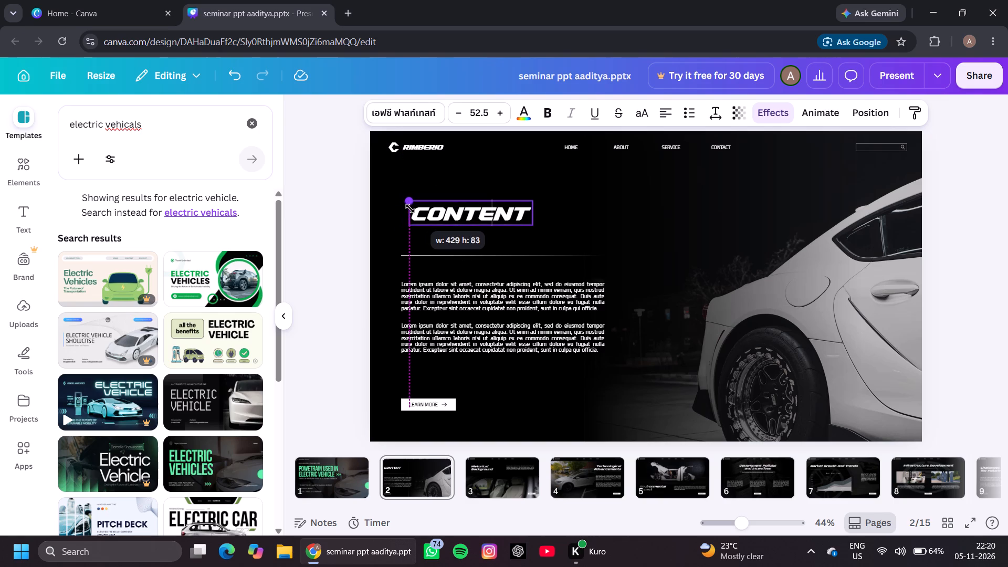
{"action": "left_click_drag", "start_coordinate": [410, 208], "coordinate": [420, 211]}
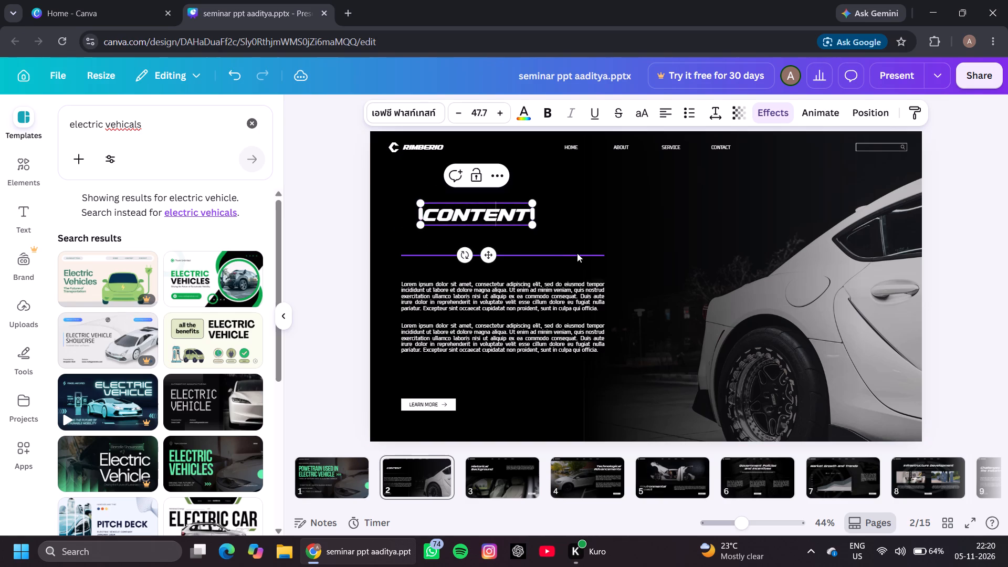
{"action": "left_click", "coordinate": [582, 237]}
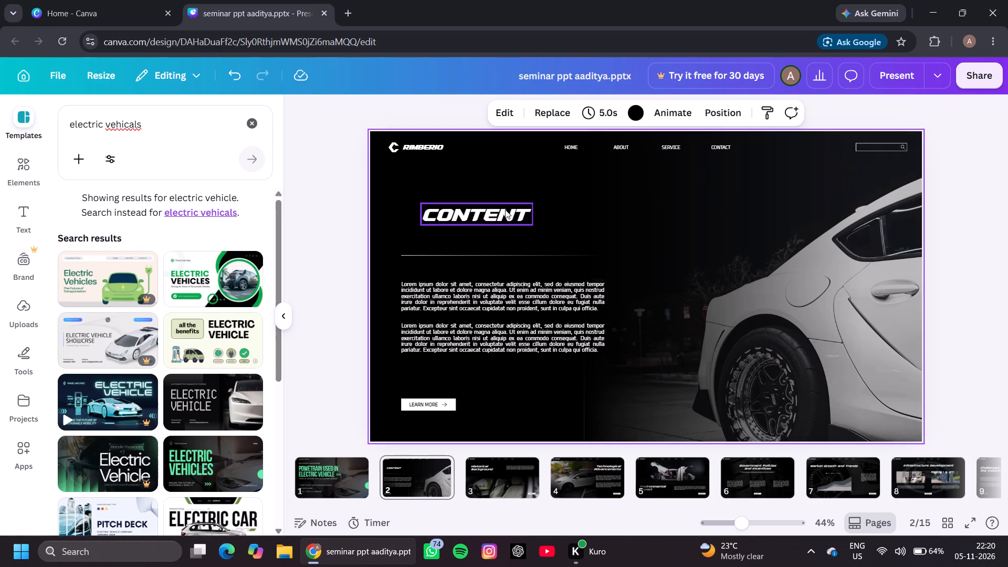
{"action": "left_click_drag", "start_coordinate": [505, 209], "coordinate": [482, 167]}
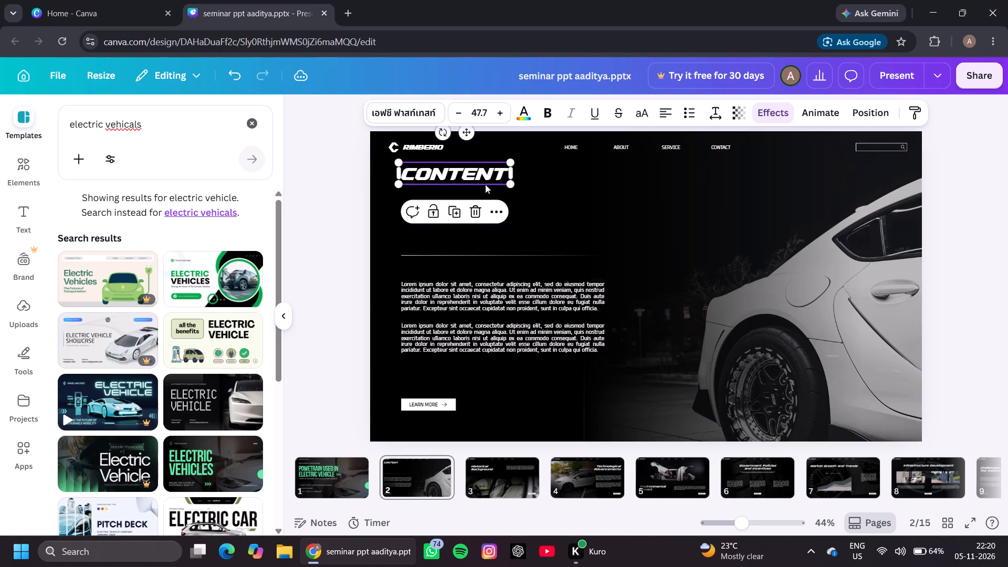
Copy the thin divider line above the body text on slide 2.
{"action": "right_click", "coordinate": [485, 251]}
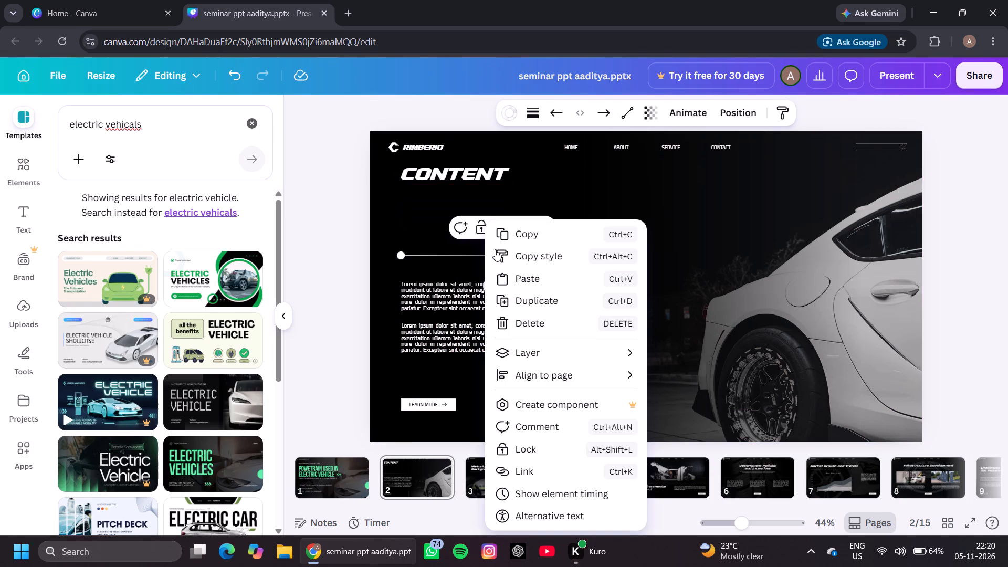
{"action": "left_click", "coordinate": [529, 238]}
On slide 1, move the "TYPES OF MOTORS USED IN ELECTRIC VEHICLE" subtitle slightly down, away from the title.
{"action": "left_click", "coordinate": [356, 474]}
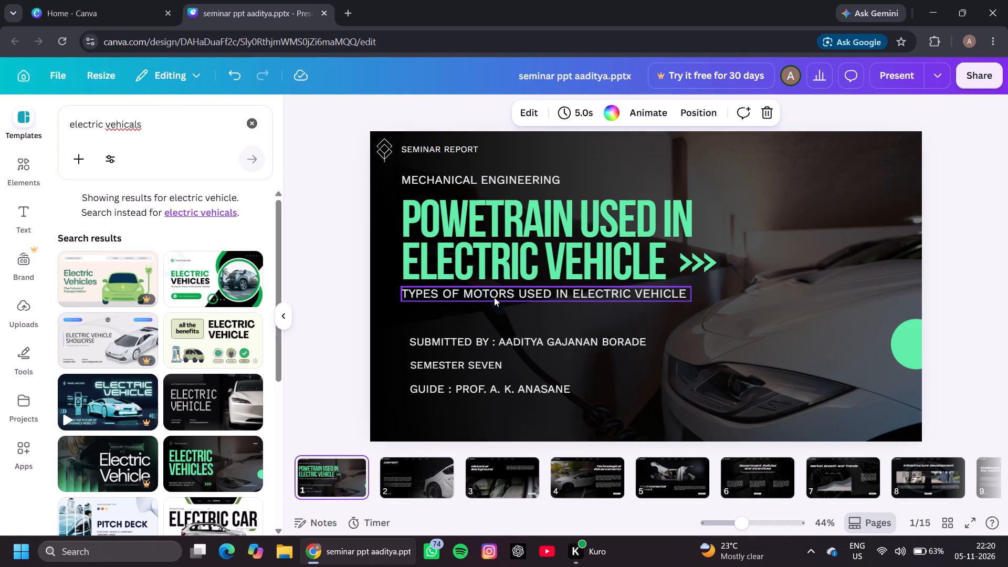
{"action": "left_click_drag", "start_coordinate": [494, 297], "coordinate": [494, 304]}
{"action": "left_click", "coordinate": [494, 291]}
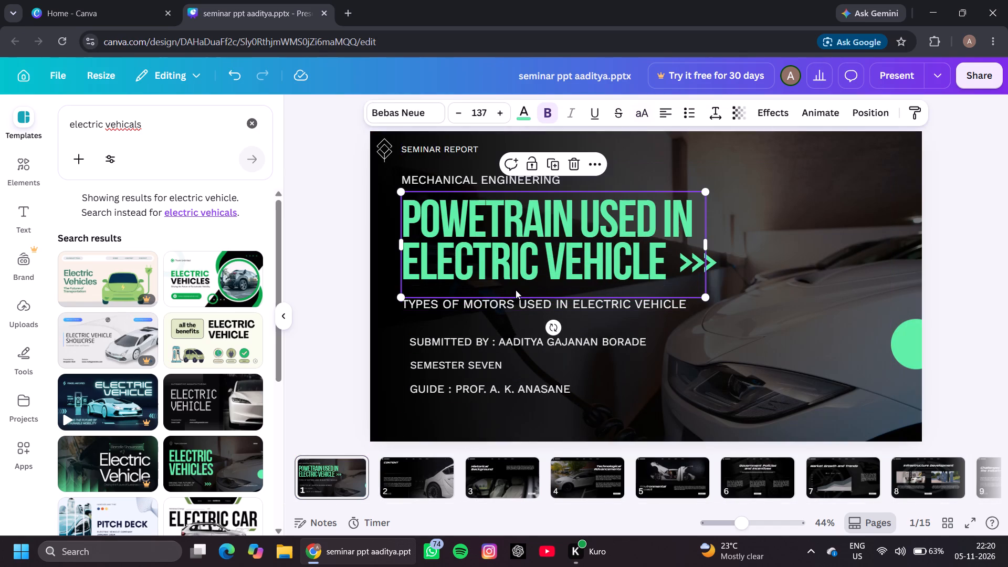
Paste the copied divider line on slide 1 and place it between the green title and the subtitle.
{"action": "left_click", "coordinate": [639, 342]}
{"action": "left_click", "coordinate": [728, 329]}
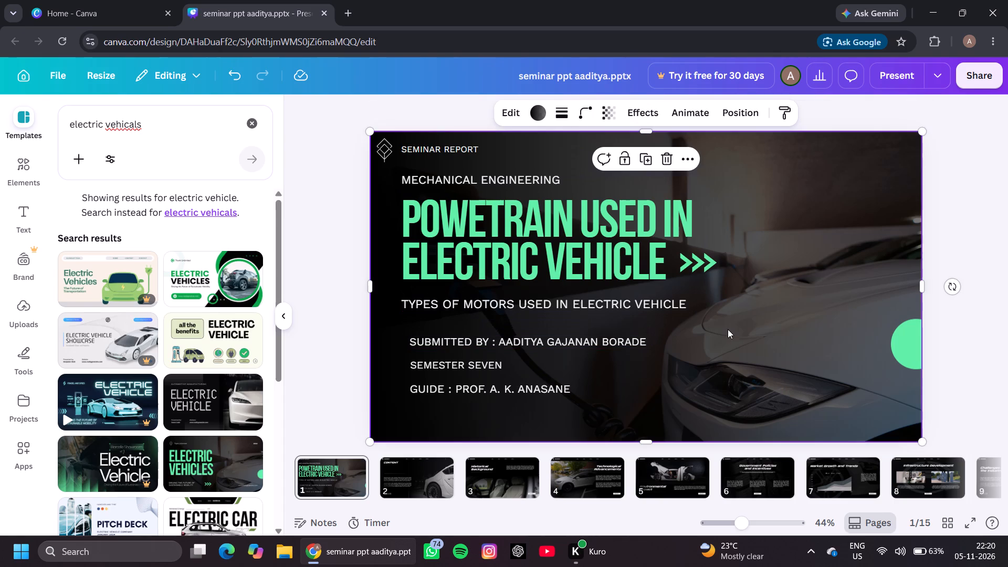
{"action": "key", "text": "ctrl+v"}
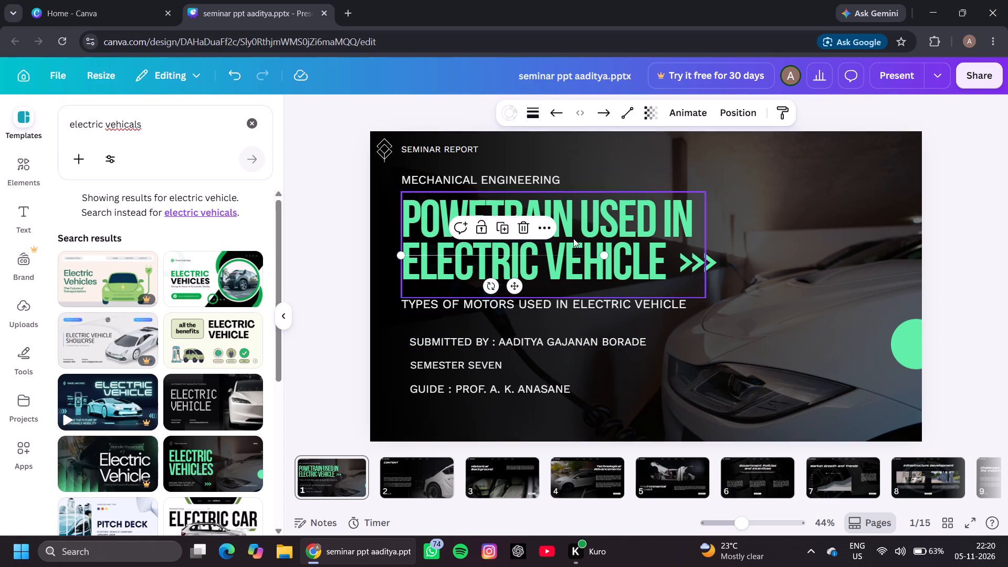
{"action": "left_click", "coordinate": [474, 253]}
{"action": "left_click_drag", "start_coordinate": [468, 255], "coordinate": [477, 288]}
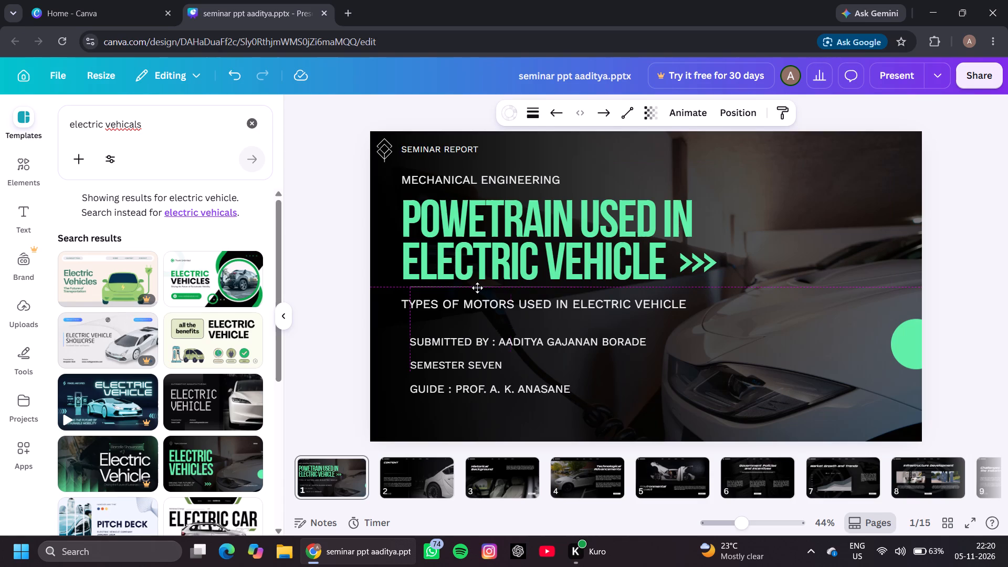
{"action": "left_click_drag", "start_coordinate": [477, 288], "coordinate": [468, 290]}
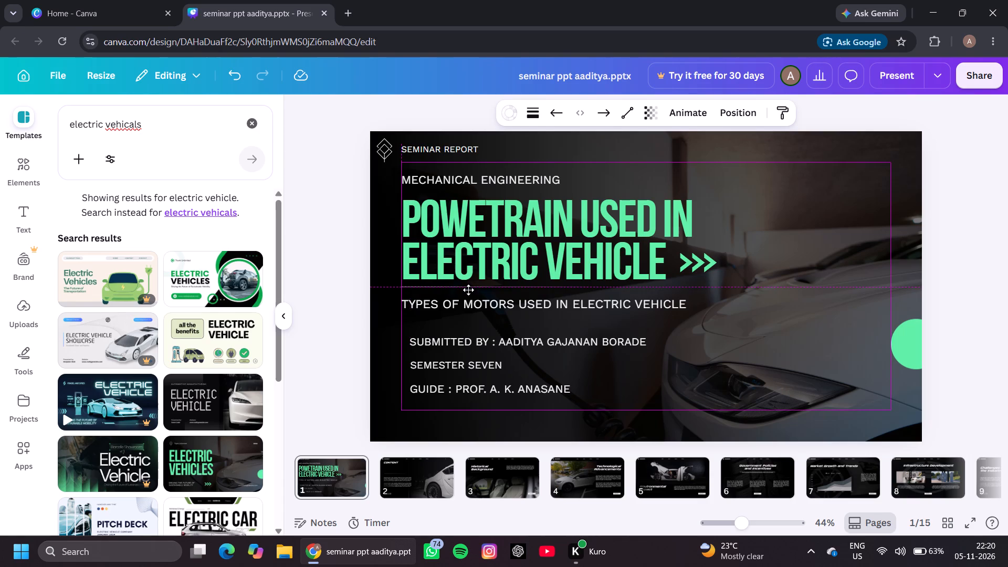
{"action": "left_click_drag", "start_coordinate": [468, 290], "coordinate": [468, 291]}
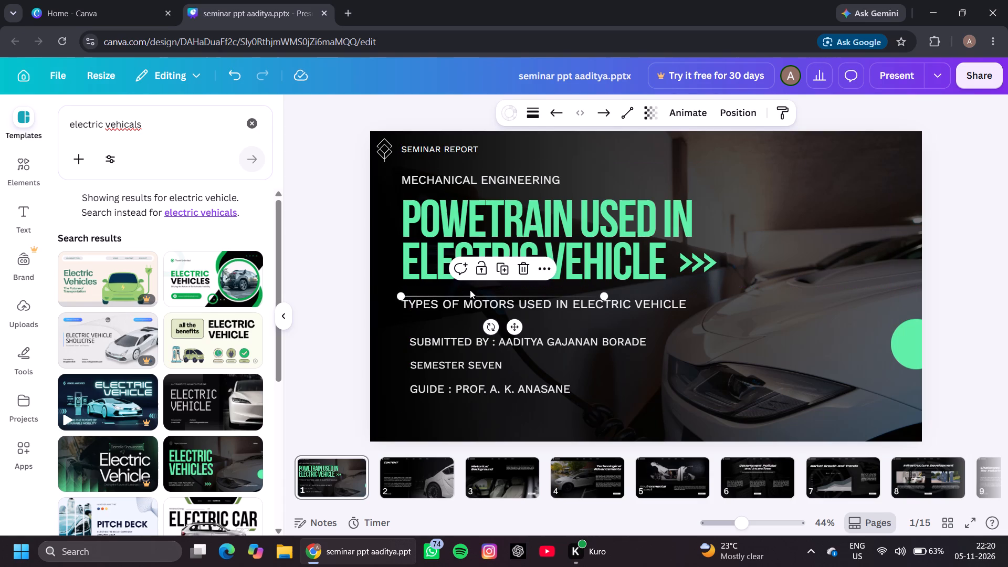
{"action": "left_click_drag", "start_coordinate": [468, 296], "coordinate": [468, 292]}
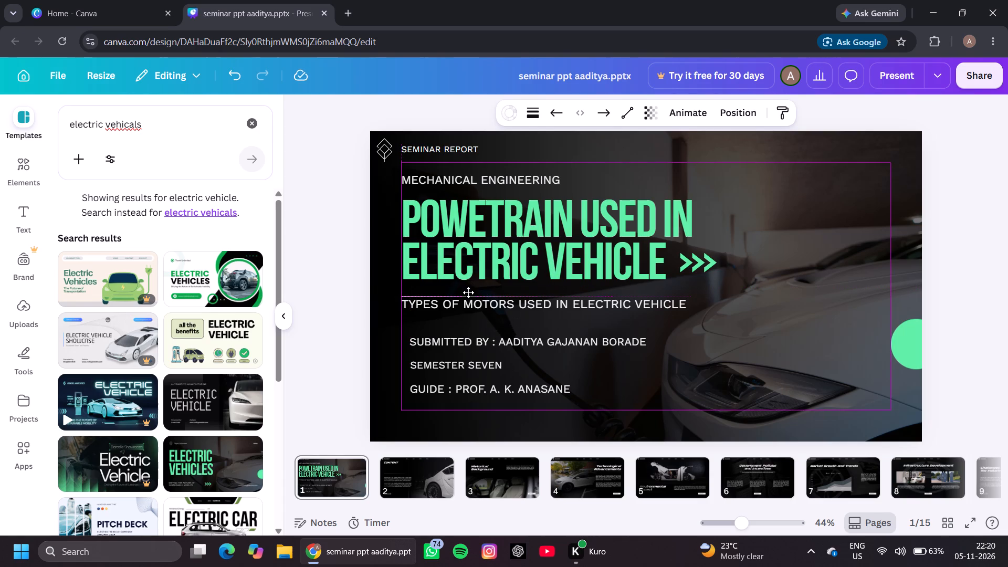
{"action": "left_click_drag", "start_coordinate": [468, 292], "coordinate": [469, 290]}
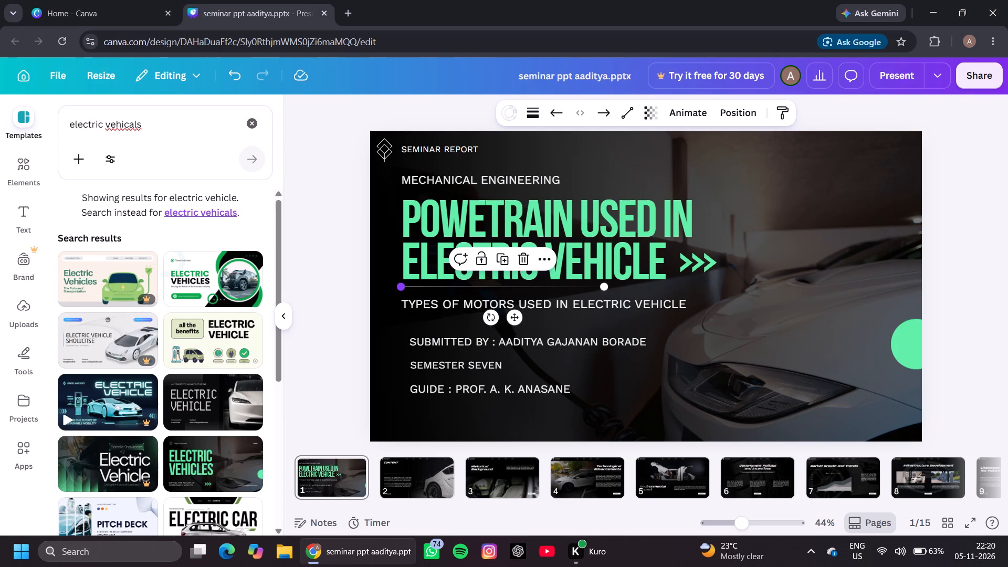
Shift and lengthen the divider line so it spans from the title's left edge to the end of the arrows.
{"action": "left_click_drag", "start_coordinate": [404, 285], "coordinate": [388, 283]}
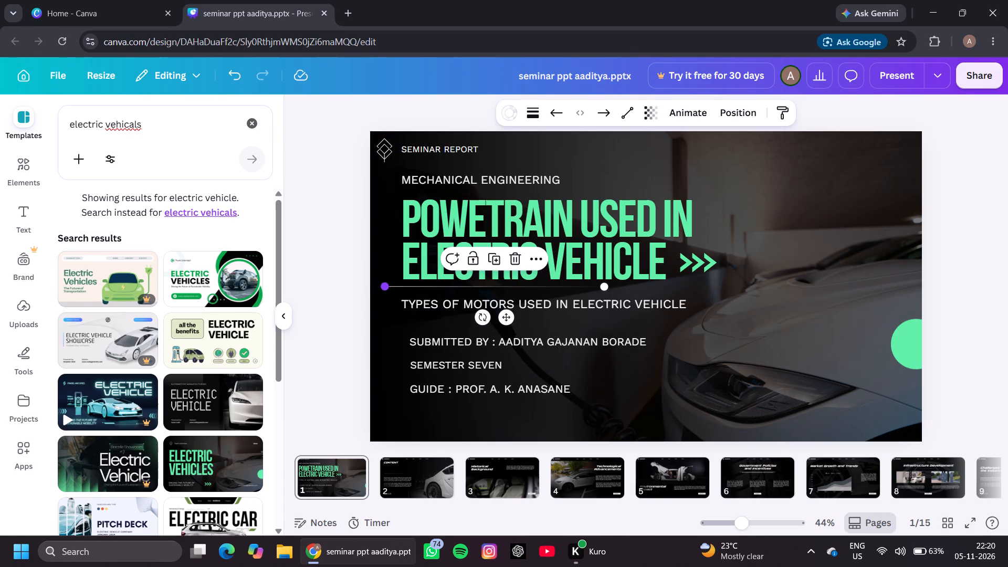
{"action": "left_click_drag", "start_coordinate": [414, 285], "coordinate": [432, 285]}
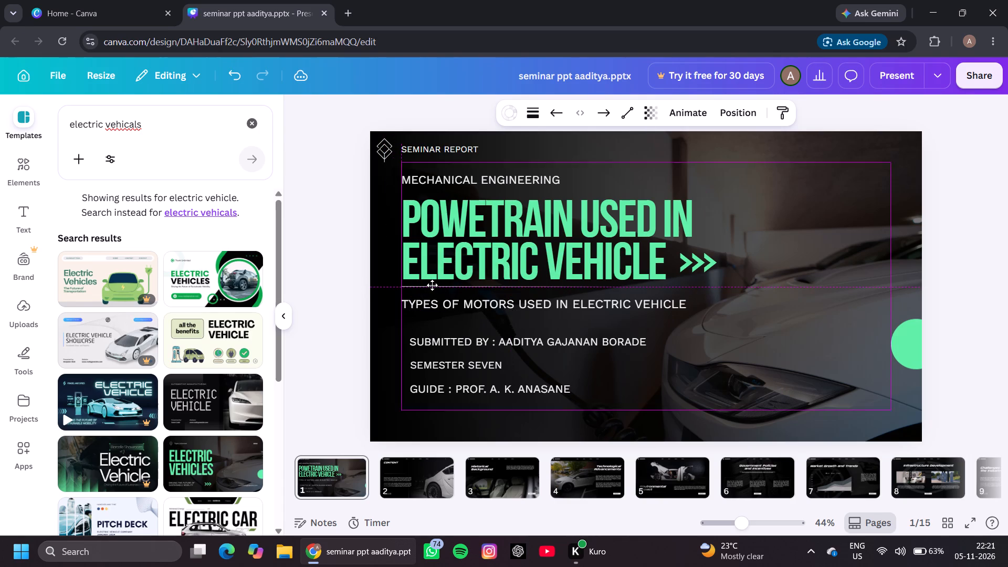
{"action": "left_click_drag", "start_coordinate": [432, 285], "coordinate": [536, 280]}
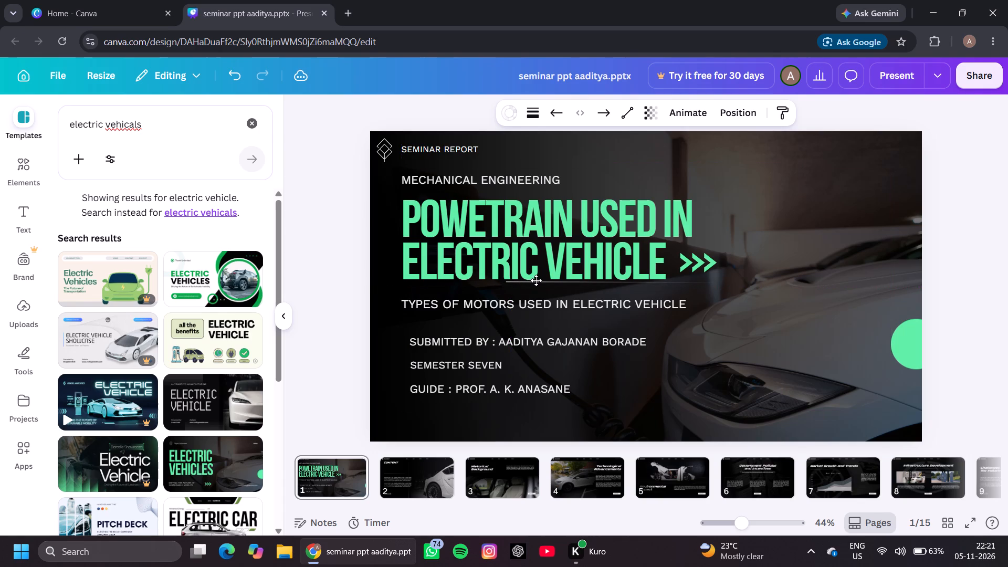
{"action": "left_click_drag", "start_coordinate": [536, 280], "coordinate": [522, 285]}
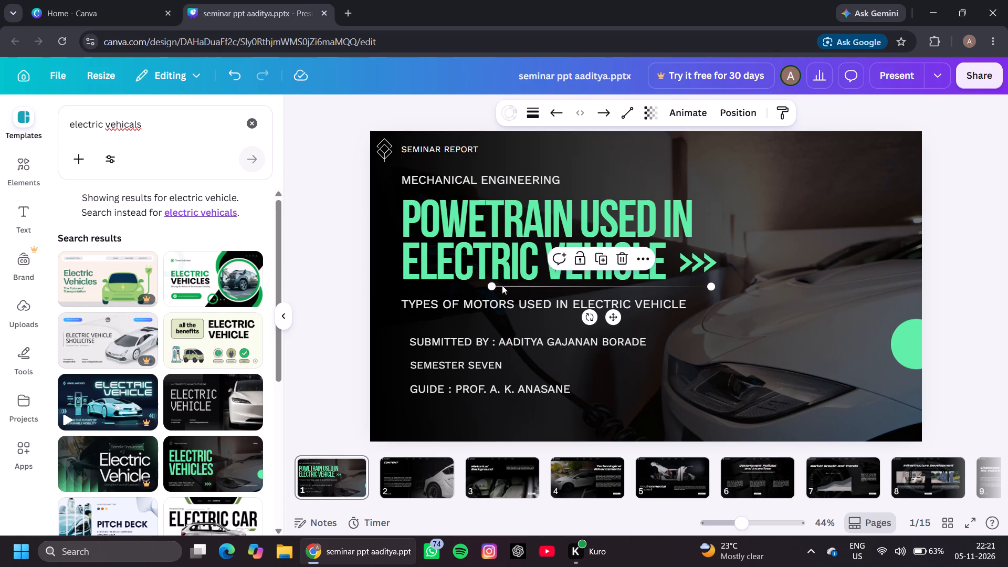
{"action": "left_click_drag", "start_coordinate": [491, 285], "coordinate": [416, 285]}
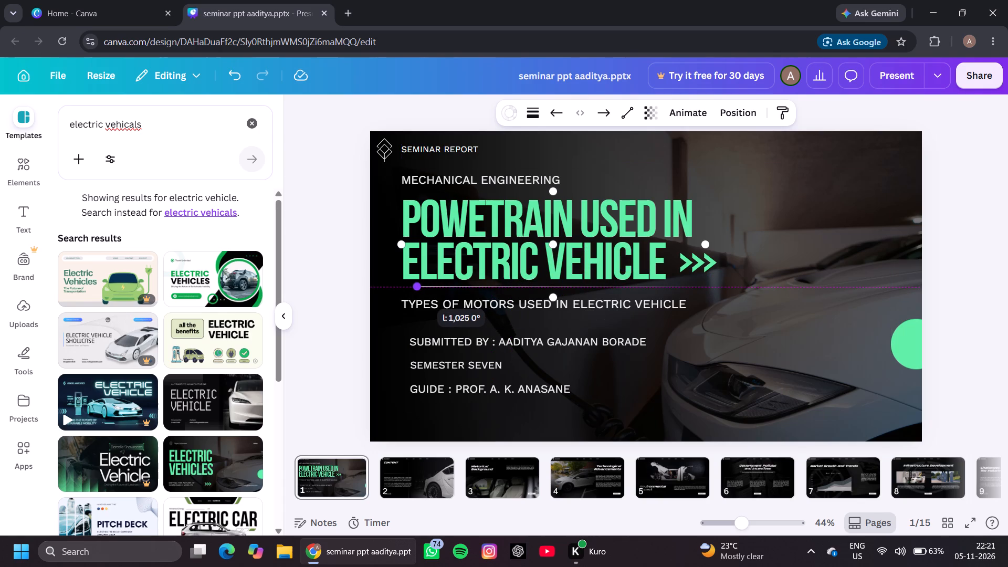
{"action": "left_click_drag", "start_coordinate": [416, 285], "coordinate": [412, 285]}
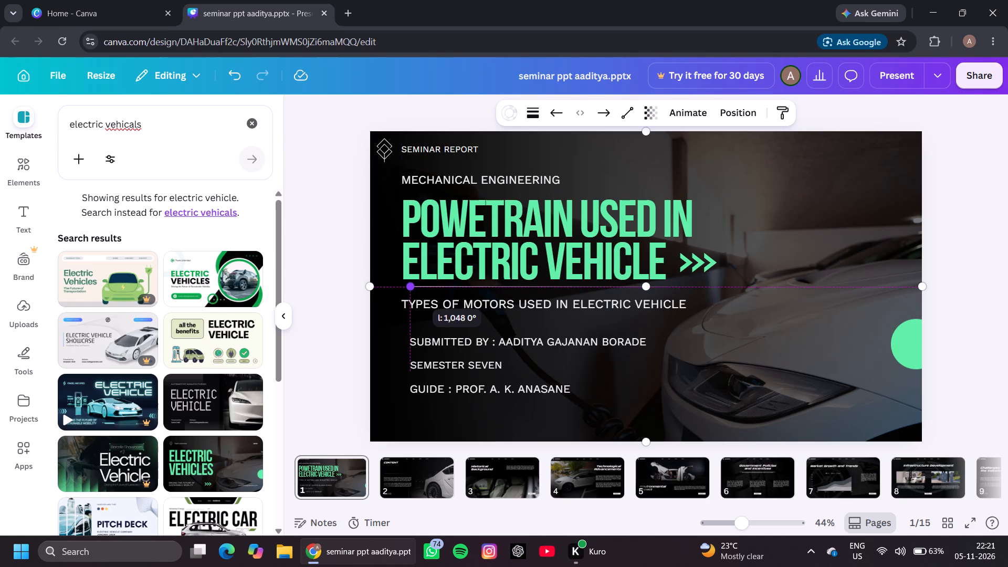
{"action": "left_click_drag", "start_coordinate": [412, 285], "coordinate": [405, 286]}
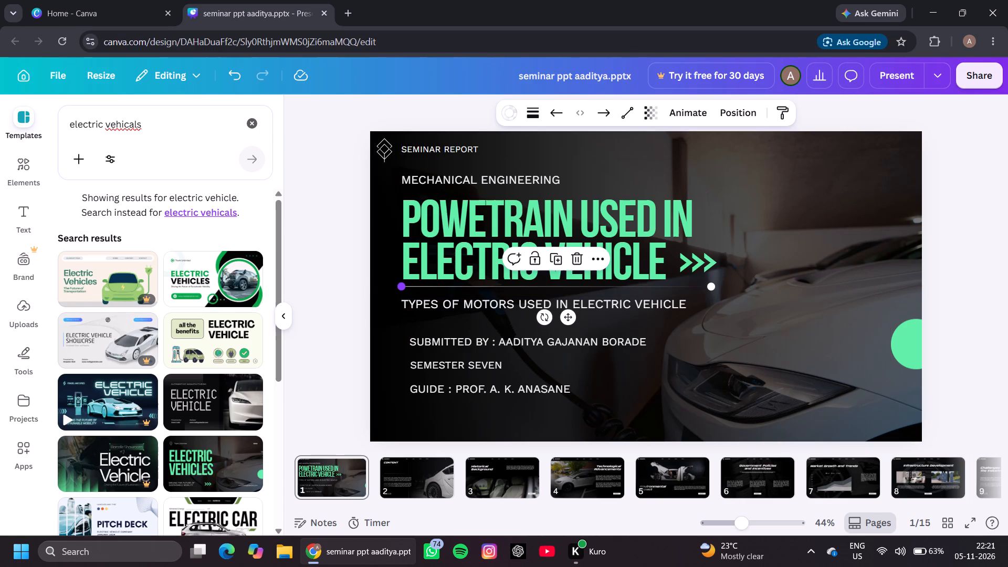
{"action": "left_click", "coordinate": [711, 372]}
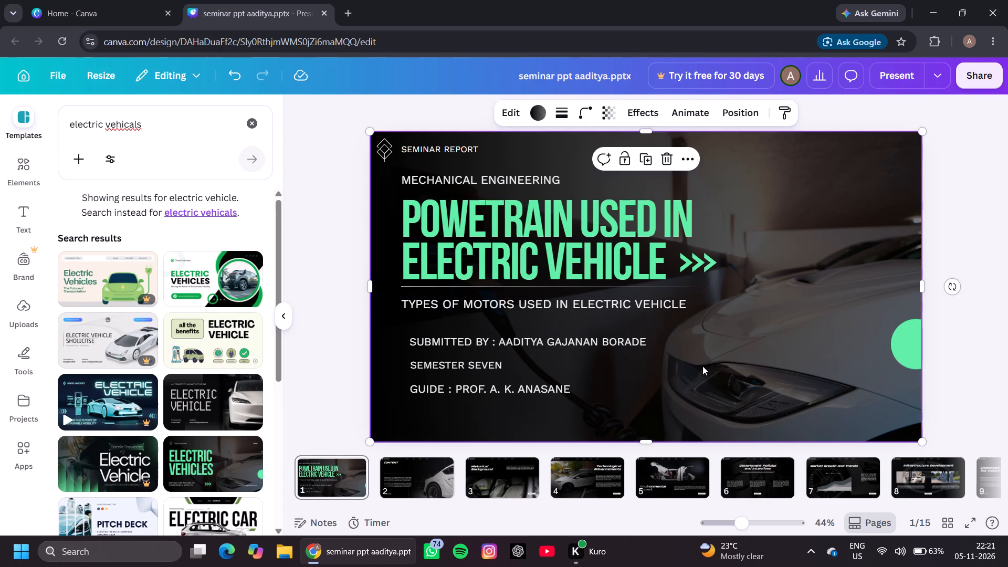
Move the divider line on slide 1 slightly down, farther from the green title.
{"action": "left_click", "coordinate": [474, 291]}
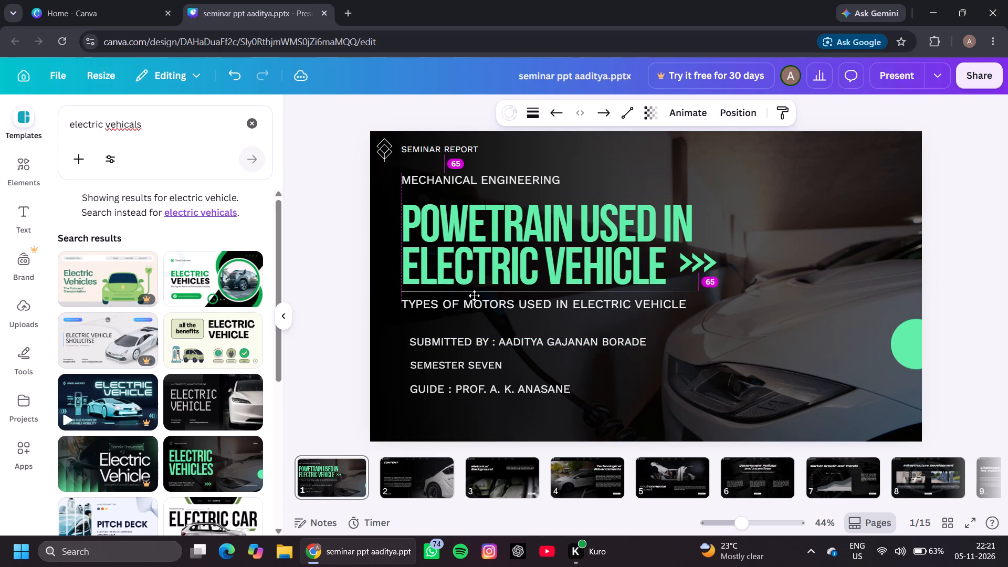
{"action": "left_click", "coordinate": [656, 359]}
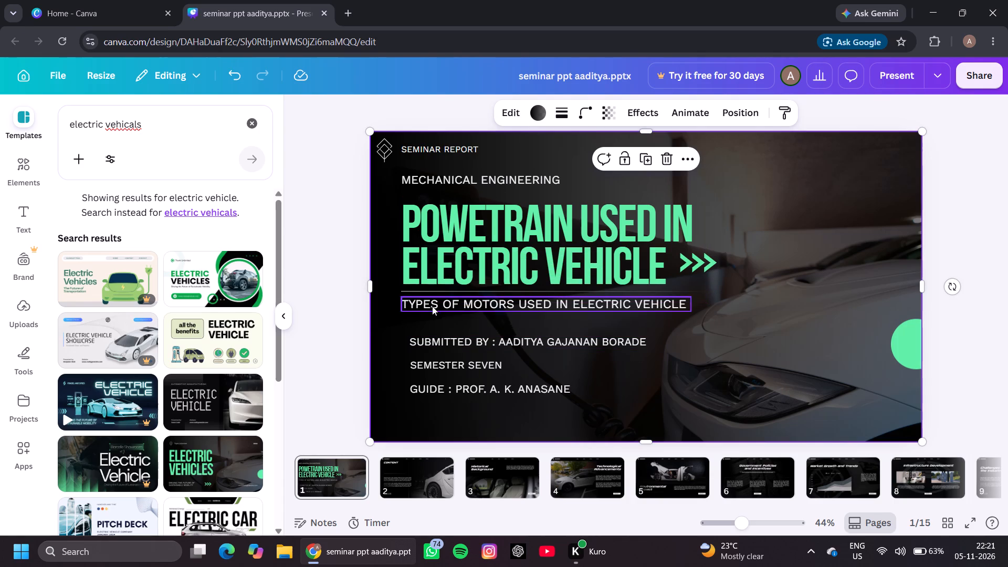
{"action": "left_click", "coordinate": [402, 293]}
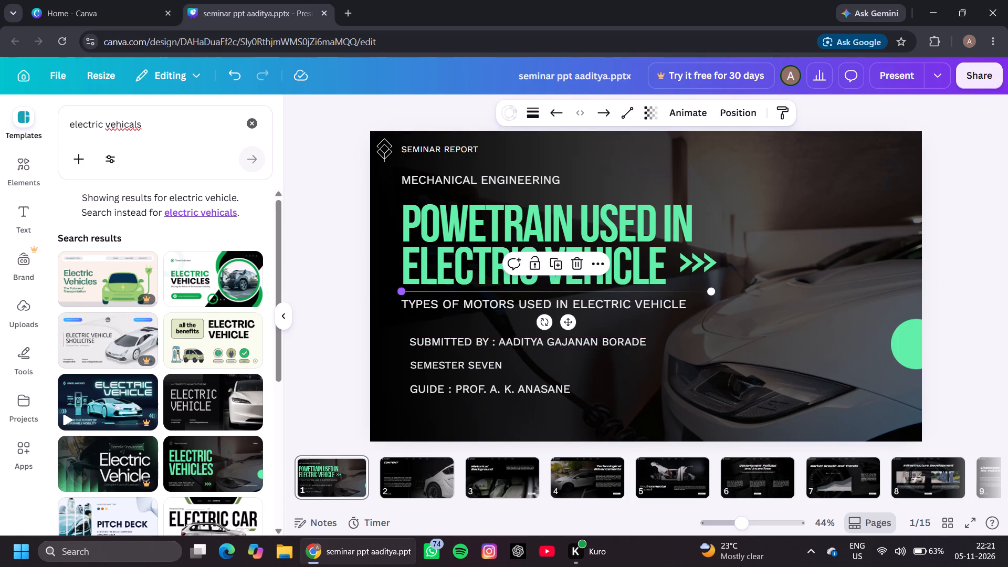
{"action": "left_click_drag", "start_coordinate": [402, 293], "coordinate": [419, 283]}
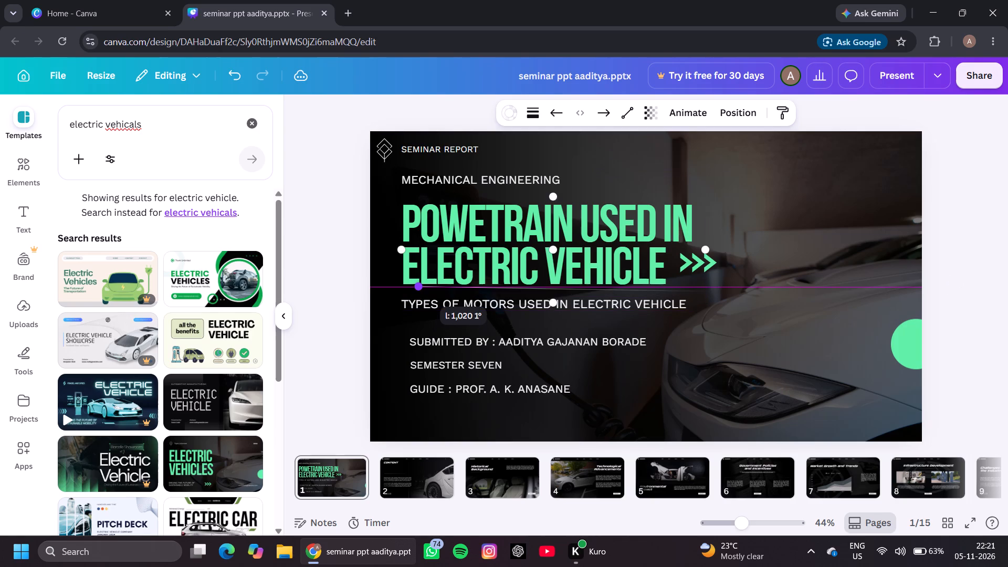
{"action": "left_click_drag", "start_coordinate": [419, 283], "coordinate": [430, 284]}
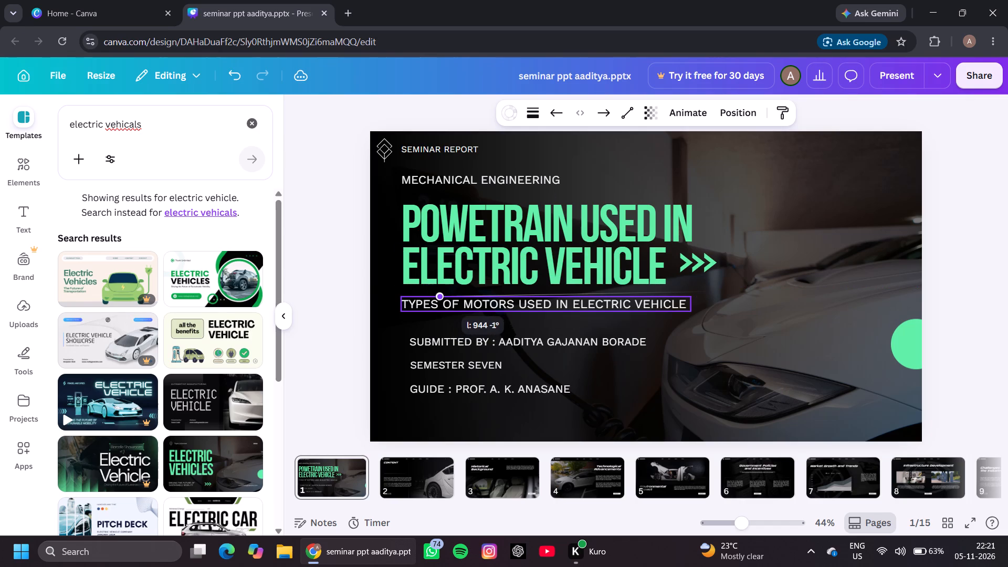
{"action": "left_click_drag", "start_coordinate": [440, 292], "coordinate": [444, 288]}
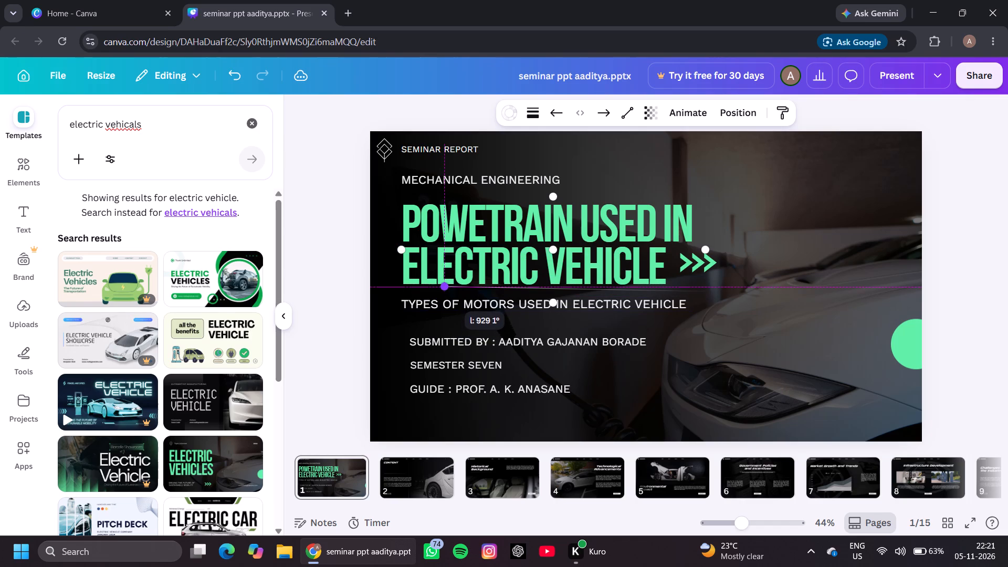
{"action": "left_click_drag", "start_coordinate": [444, 288], "coordinate": [442, 289]}
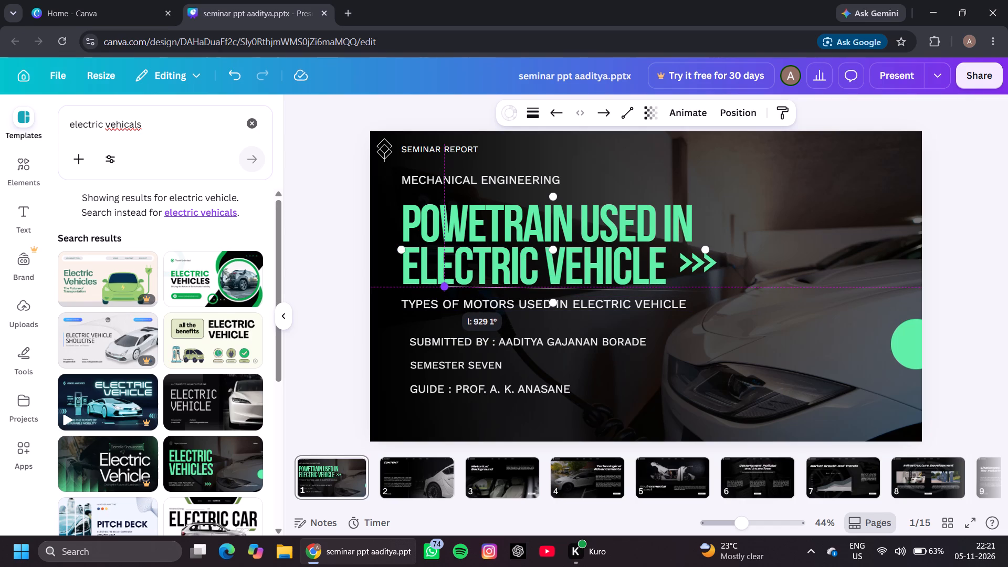
{"action": "left_click_drag", "start_coordinate": [442, 289], "coordinate": [440, 289]}
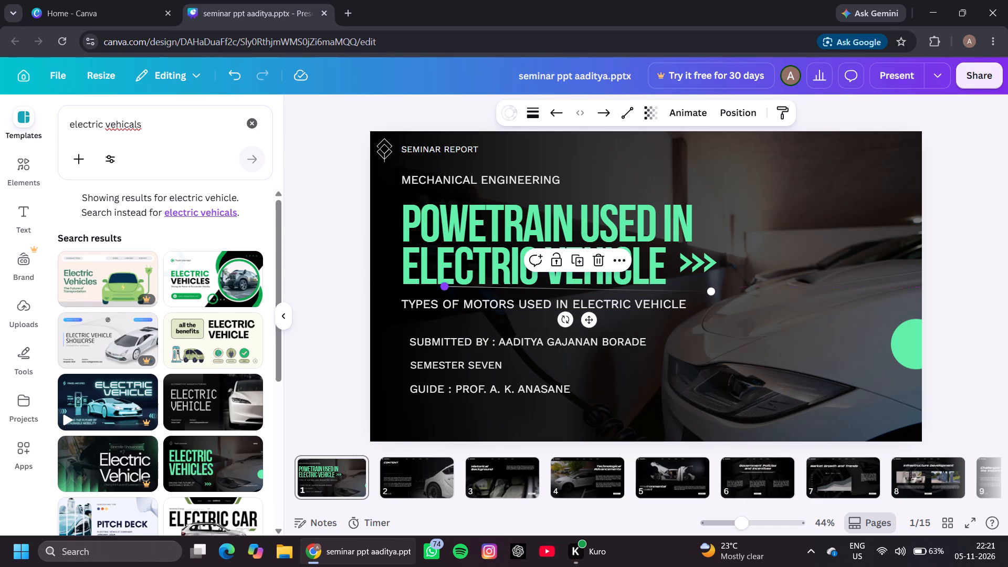
Nudge the divider line down into the gap between the green title and the subtitle.
{"action": "key", "text": "Down"}
{"action": "key", "text": "Down"}
{"action": "key", "text": "Down"}
{"action": "key", "text": "Down"}
{"action": "key", "text": "Down"}
{"action": "key", "text": "Down"}
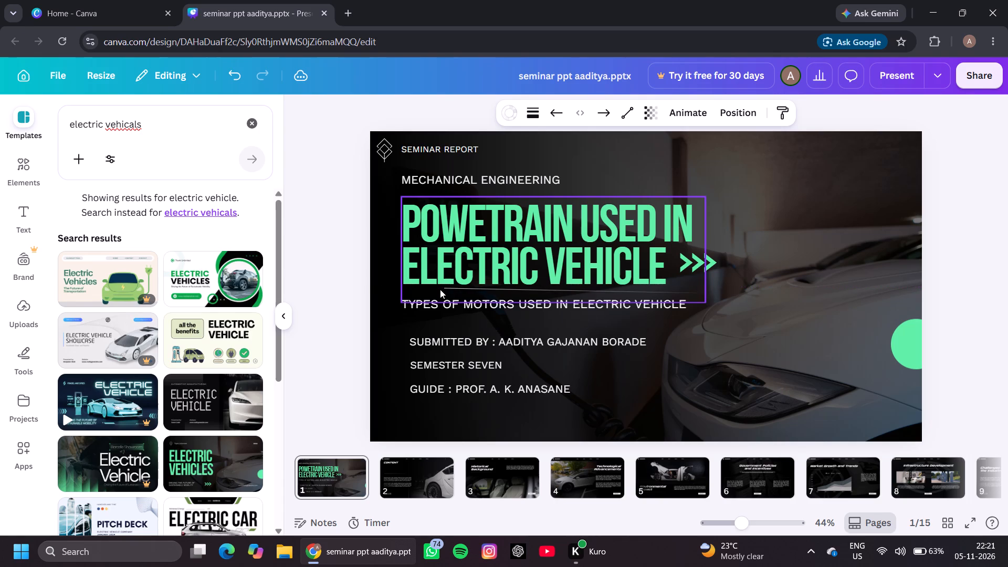
{"action": "key", "text": "Down"}
{"action": "key", "text": "Down"}
{"action": "key", "text": "Down"}
{"action": "key", "text": "Down"}
{"action": "key", "text": "Down"}
{"action": "key", "text": "Down"}
{"action": "key", "text": "Down"}
{"action": "key", "text": "Down"}
{"action": "key", "text": "Down"}
{"action": "key", "text": "Down"}
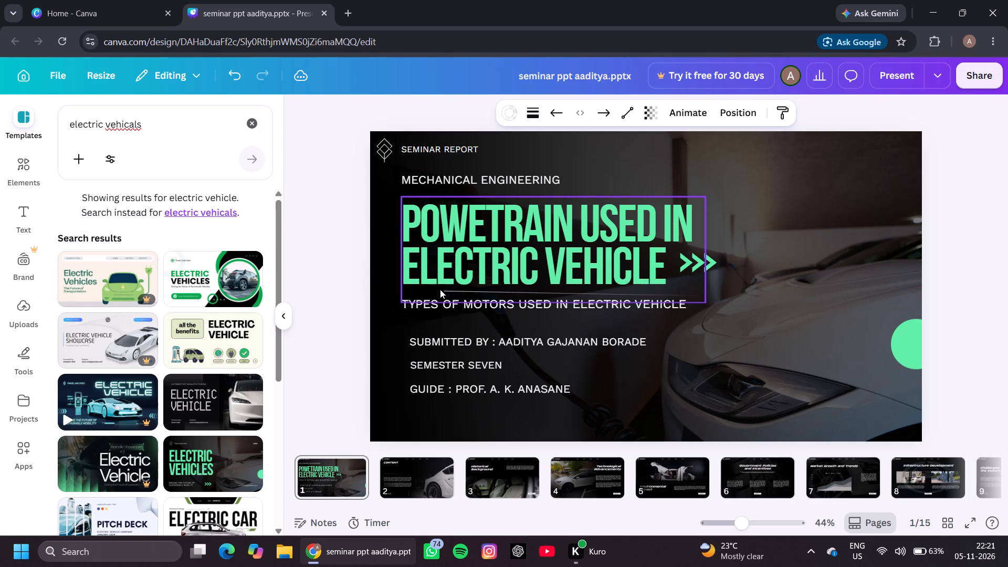
{"action": "key", "text": "Down"}
{"action": "key", "text": "Down"}
{"action": "key", "text": "Down"}
{"action": "key", "text": "Down"}
{"action": "key", "text": "Down"}
{"action": "key", "text": "Down"}
{"action": "key", "text": "Down"}
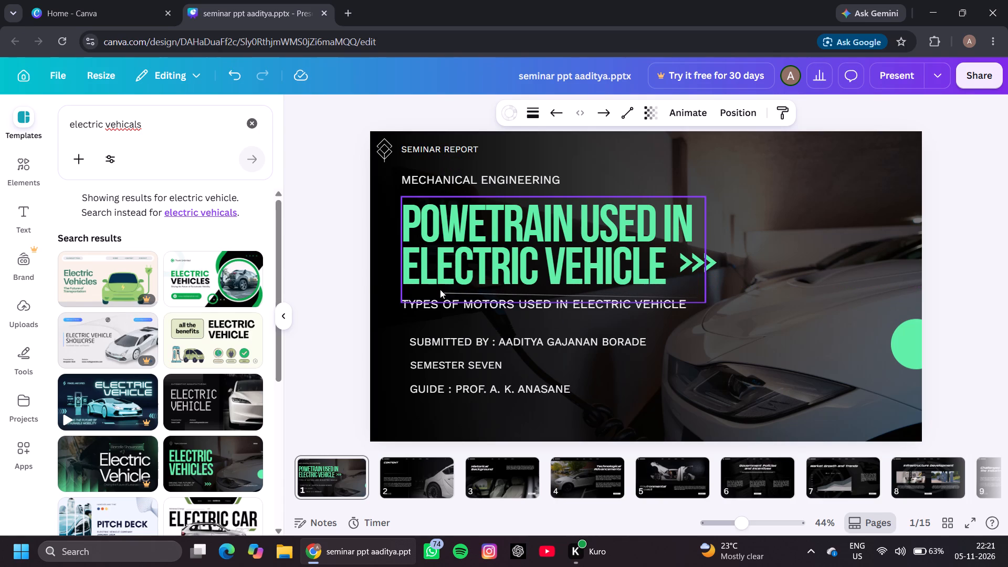
Move the "TYPES OF MOTORS USED IN ELECTRIC VEHICLE" subtitle down to make more room beneath the divider line.
{"action": "left_click_drag", "start_coordinate": [448, 303], "coordinate": [448, 315]}
Nudge the divider line farther down toward the subtitle.
{"action": "left_click", "coordinate": [460, 296]}
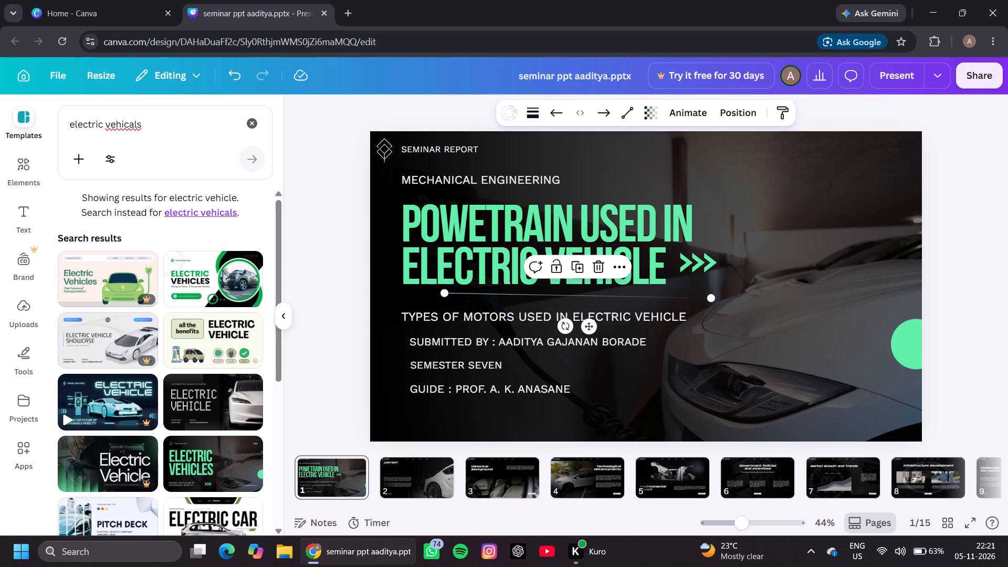
{"action": "key", "text": "Down"}
{"action": "key", "text": "Down"}
{"action": "key", "text": "Down"}
{"action": "key", "text": "Down"}
{"action": "key", "text": "Down"}
{"action": "key", "text": "Down"}
{"action": "key", "text": "Down"}
{"action": "key", "text": "Down"}
{"action": "key", "text": "Down"}
{"action": "key", "text": "Down"}
{"action": "key", "text": "Down"}
{"action": "key", "text": "Down"}
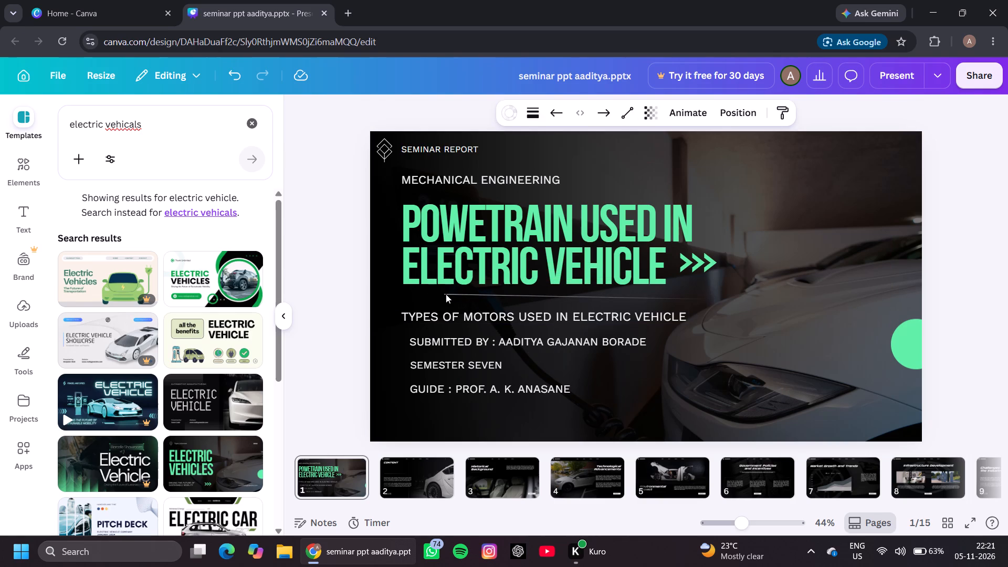
{"action": "key", "text": "Down"}
{"action": "key", "text": "Down"}
{"action": "key", "text": "Down"}
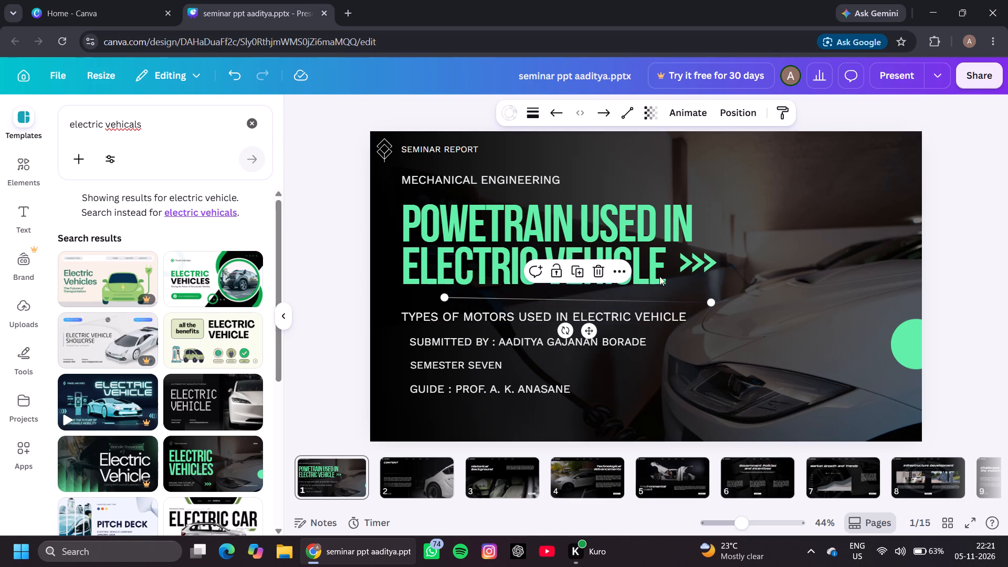
Nudge the divider line back up slightly and raise its right end to make the line horizontal.
{"action": "left_click", "coordinate": [711, 302]}
{"action": "key", "text": "Up"}
{"action": "key", "text": "Up"}
{"action": "key", "text": "Up"}
{"action": "key", "text": "Up"}
{"action": "key", "text": "Up"}
{"action": "key", "text": "Up"}
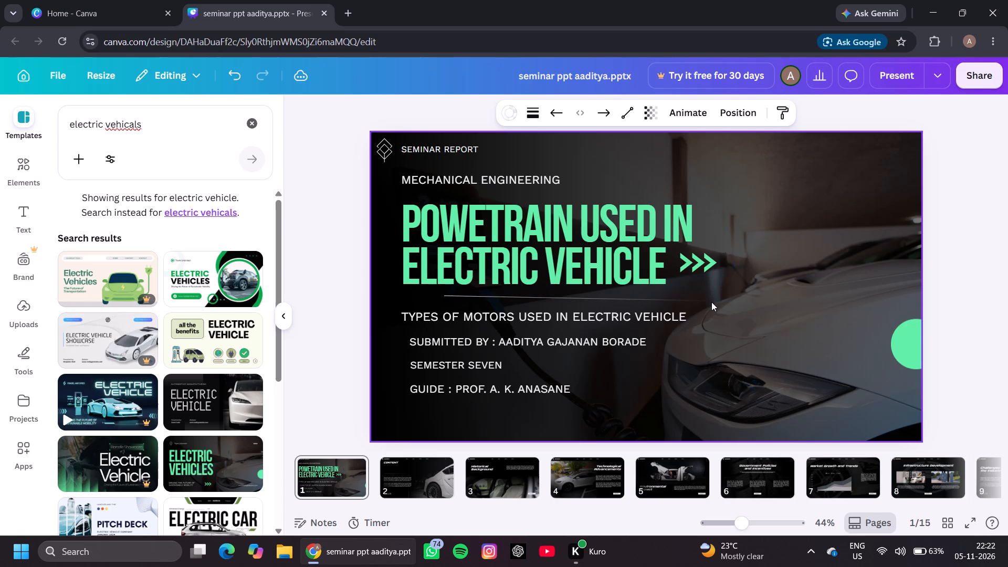
{"action": "key", "text": "Up"}
{"action": "key", "text": "Up"}
{"action": "key", "text": "Up"}
{"action": "left_click", "coordinate": [711, 302]}
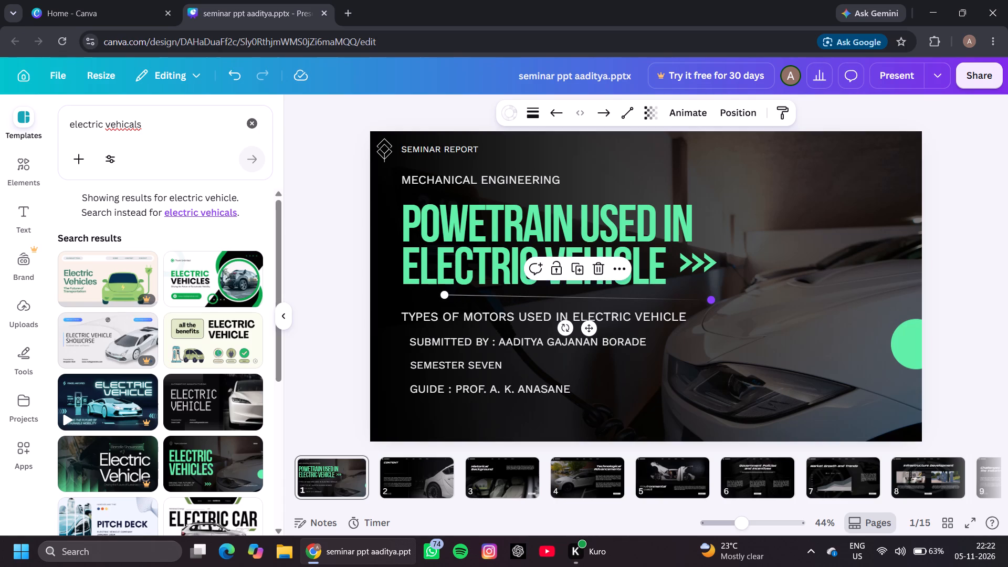
{"action": "left_click_drag", "start_coordinate": [711, 302], "coordinate": [713, 295]}
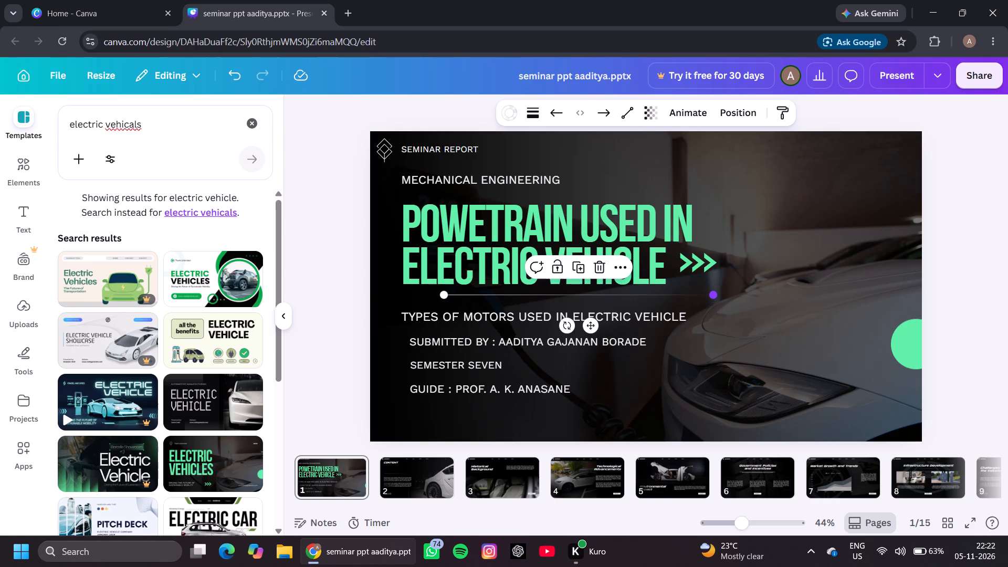
Move the levelled divider line to just beneath the green title, starting at the title's left edge.
{"action": "left_click_drag", "start_coordinate": [556, 292], "coordinate": [522, 292]}
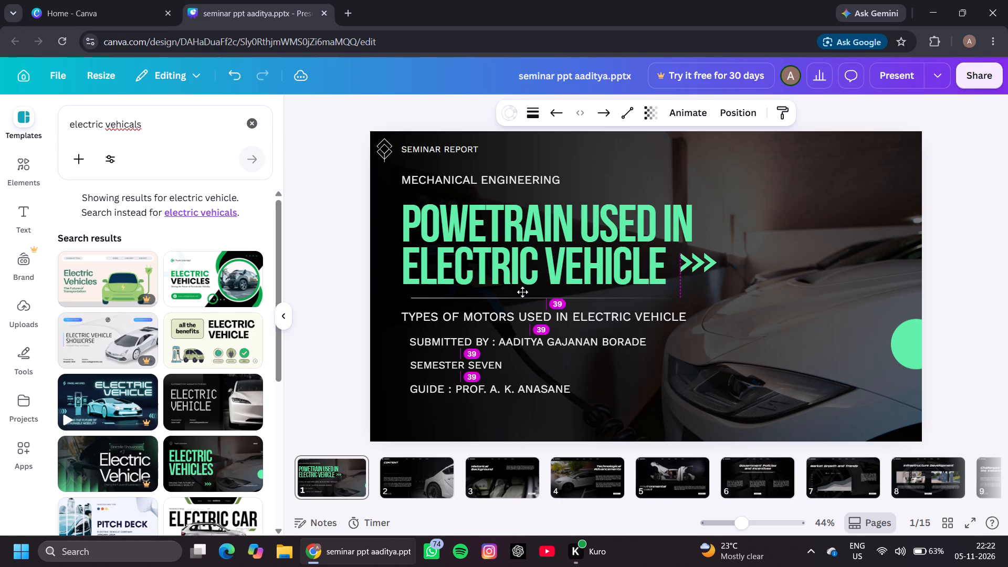
{"action": "left_click_drag", "start_coordinate": [522, 292], "coordinate": [517, 290]}
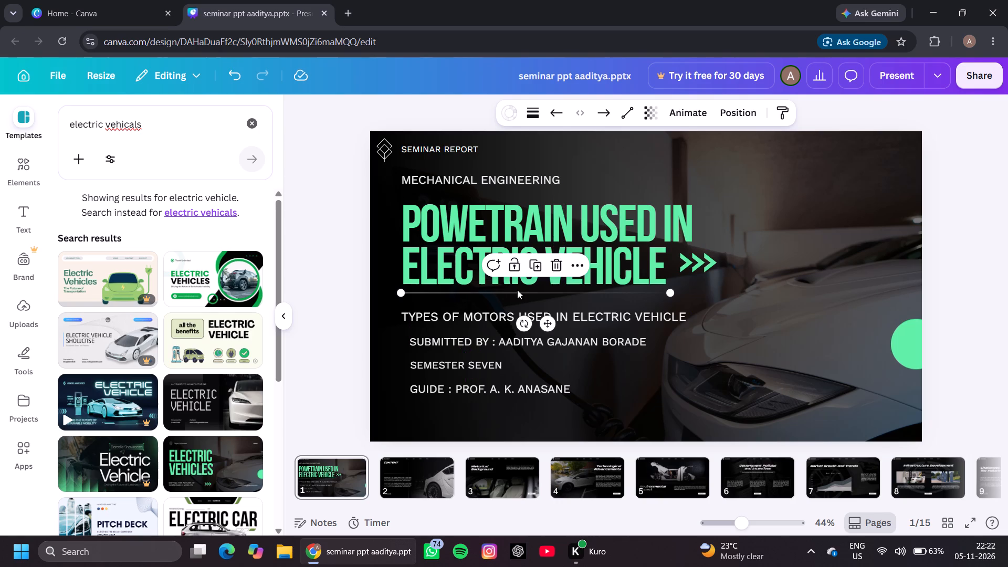
{"action": "left_click", "coordinate": [688, 343]}
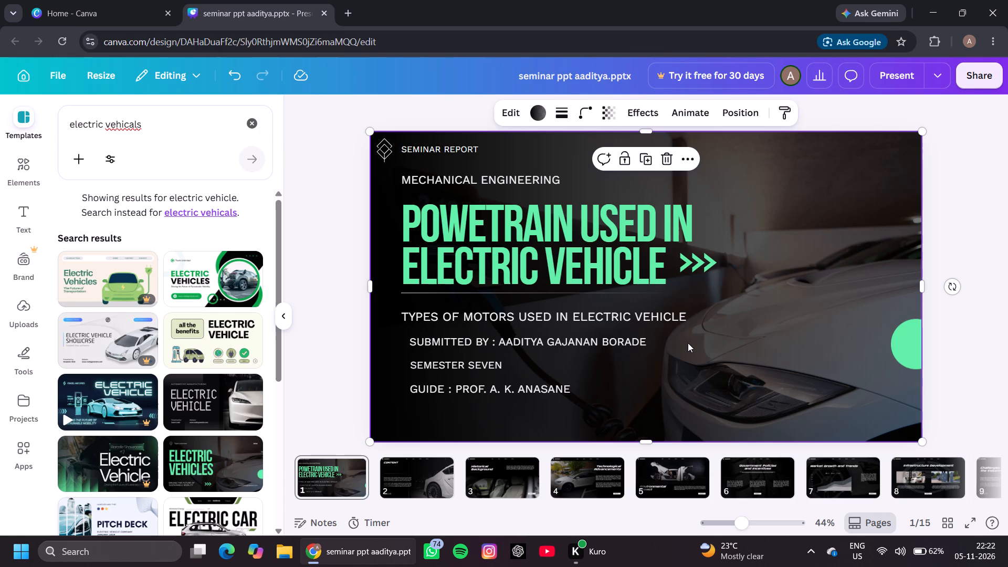
Move the subtitle up closer to the divider line, keeping it aligned with the title's left edge.
{"action": "left_click_drag", "start_coordinate": [572, 313], "coordinate": [574, 305]}
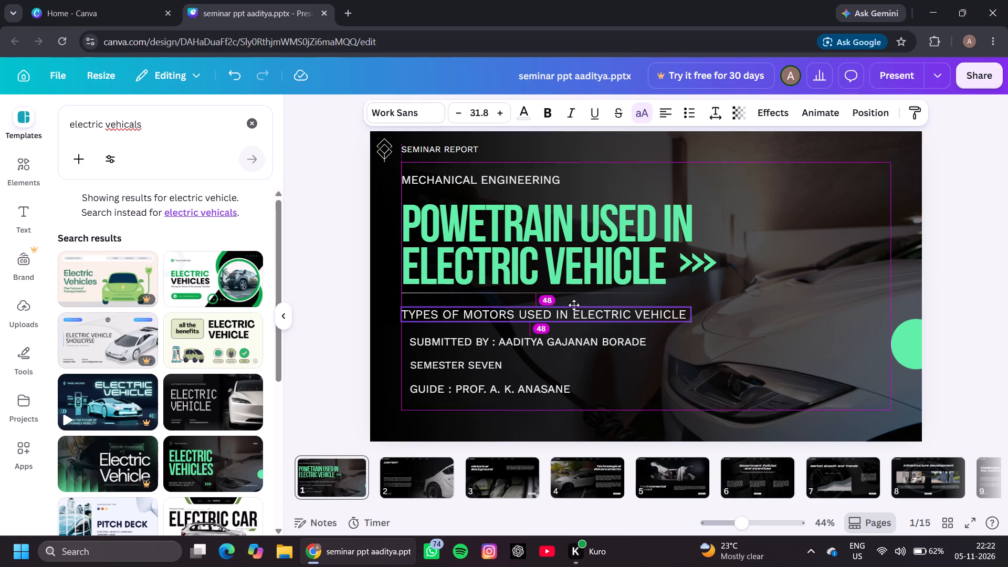
{"action": "left_click_drag", "start_coordinate": [574, 305], "coordinate": [576, 305]}
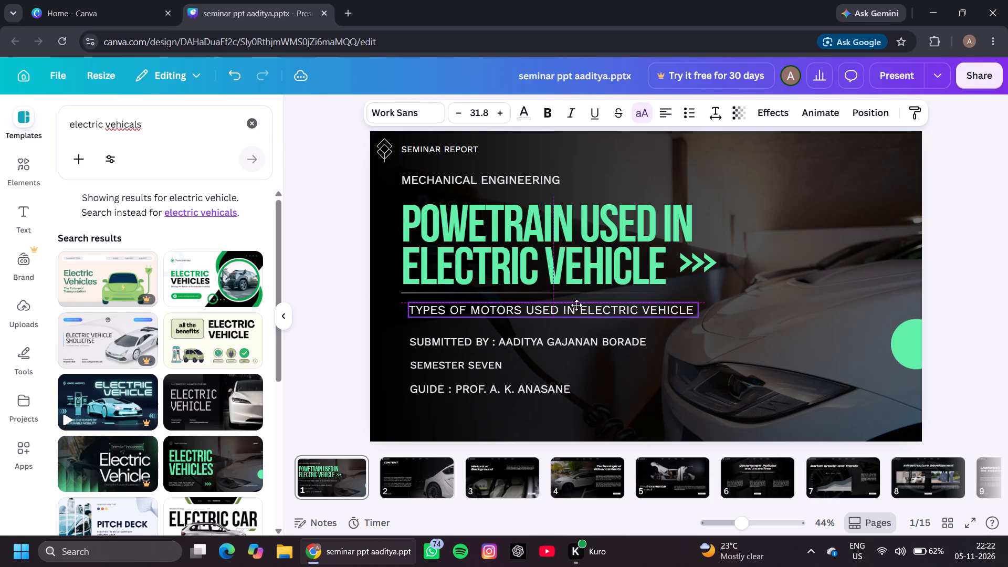
{"action": "left_click_drag", "start_coordinate": [576, 305], "coordinate": [574, 305]}
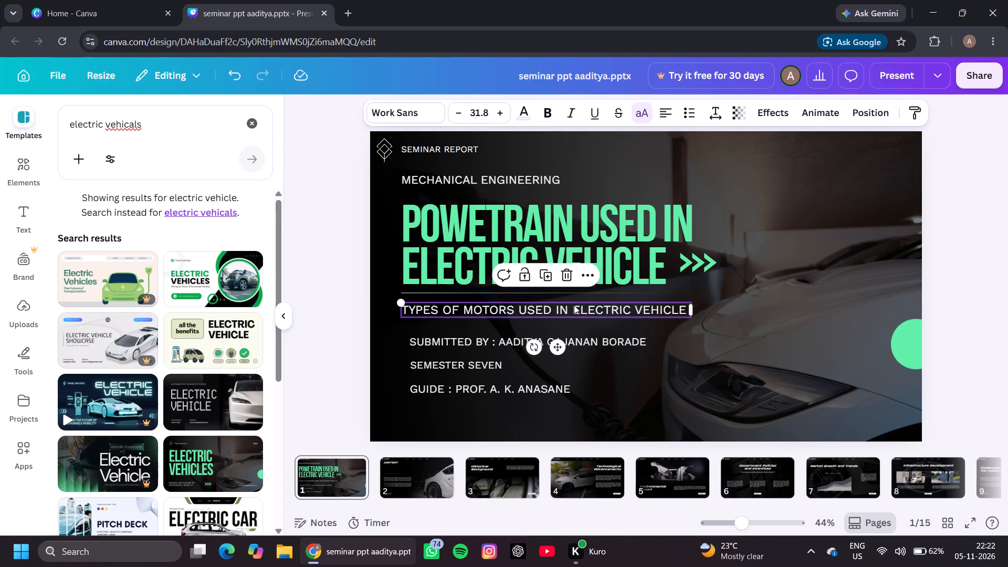
{"action": "left_click", "coordinate": [691, 349]}
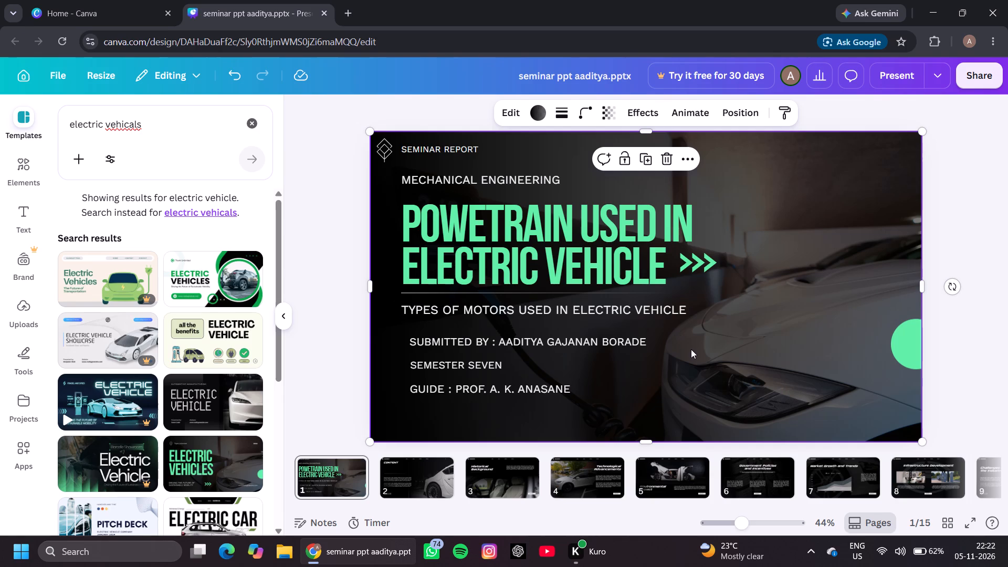
Move the guide, semester and submitted-by lines lower on the title slide, keeping them evenly spaced with their left edges aligned.
{"action": "left_click_drag", "start_coordinate": [539, 385], "coordinate": [538, 391]}
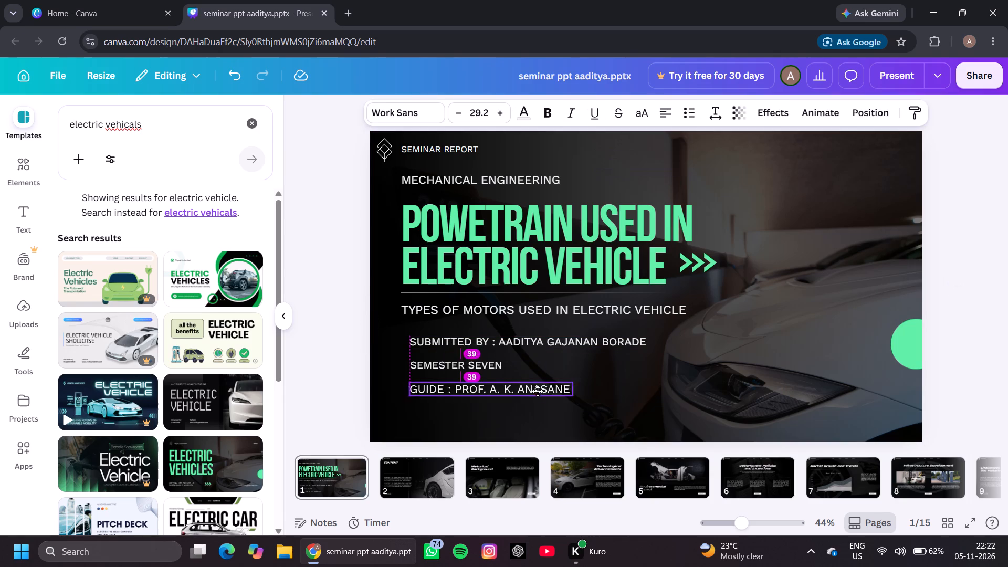
{"action": "left_click_drag", "start_coordinate": [538, 391], "coordinate": [538, 403]}
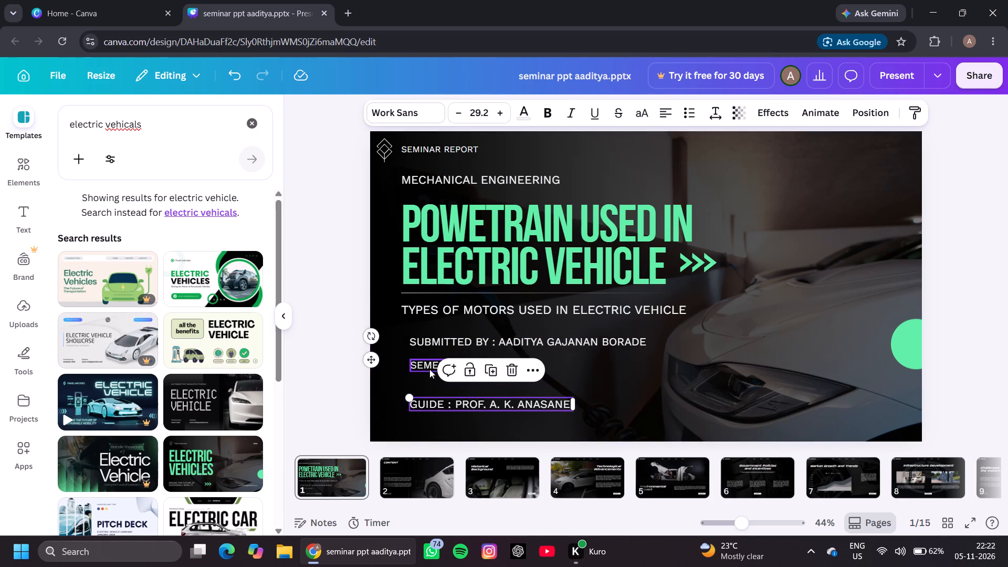
{"action": "left_click_drag", "start_coordinate": [427, 366], "coordinate": [426, 384]}
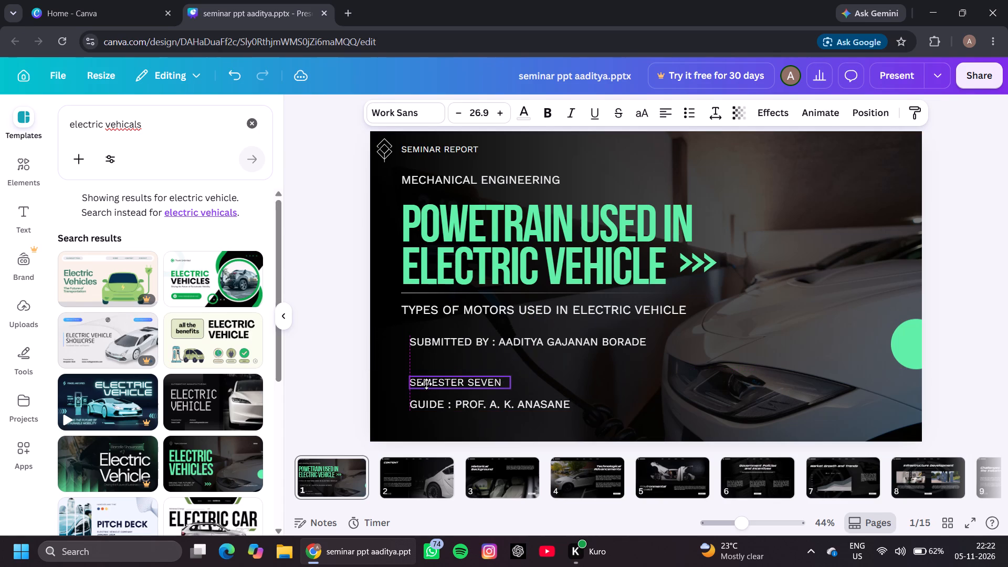
{"action": "left_click_drag", "start_coordinate": [426, 384], "coordinate": [427, 383]}
{"action": "left_click_drag", "start_coordinate": [538, 335], "coordinate": [537, 351]}
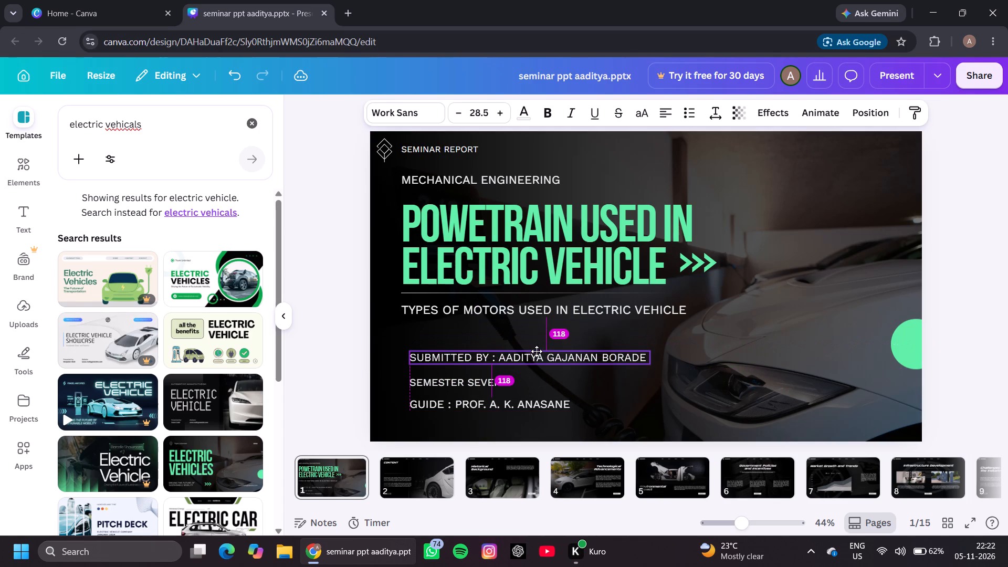
{"action": "left_click_drag", "start_coordinate": [537, 351], "coordinate": [538, 354]}
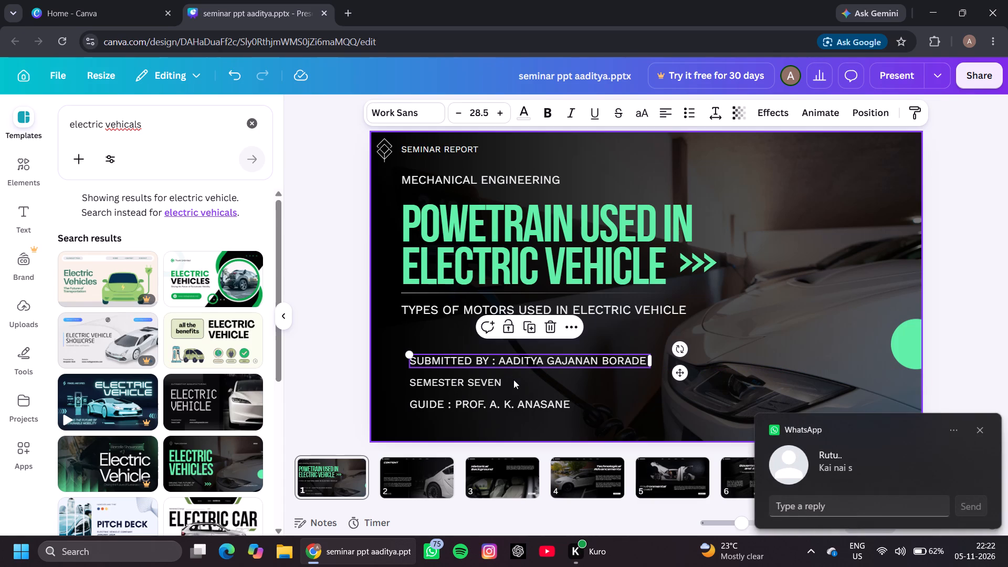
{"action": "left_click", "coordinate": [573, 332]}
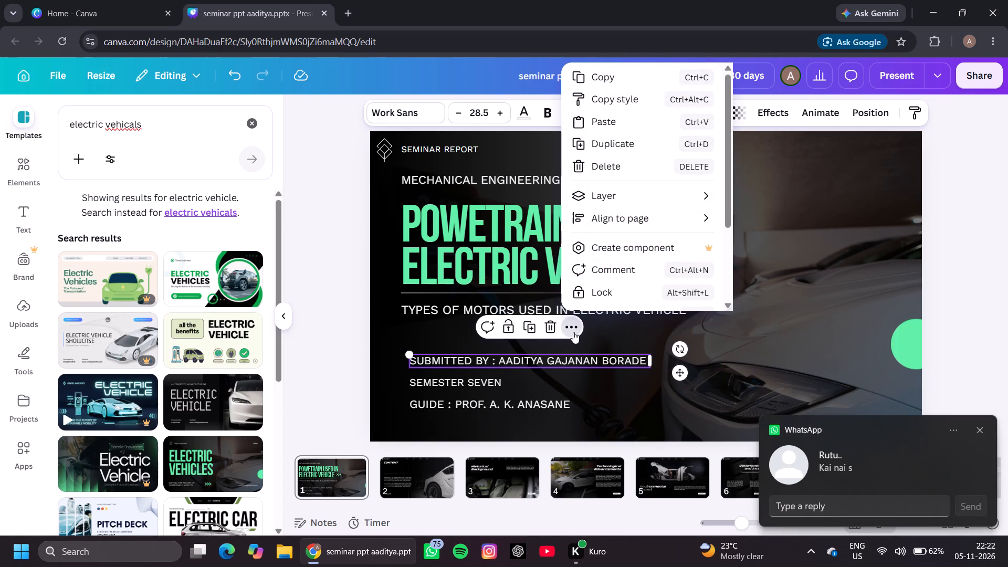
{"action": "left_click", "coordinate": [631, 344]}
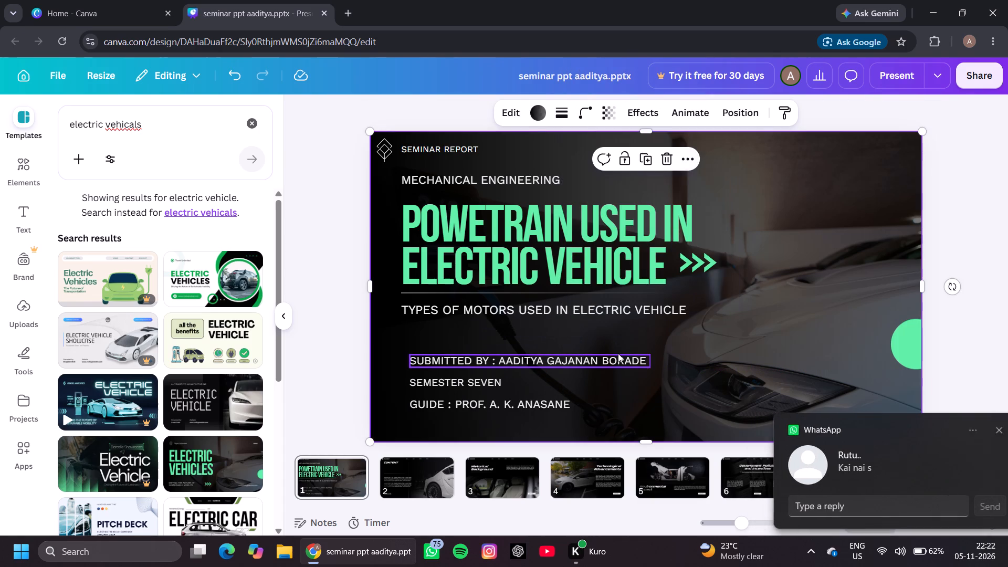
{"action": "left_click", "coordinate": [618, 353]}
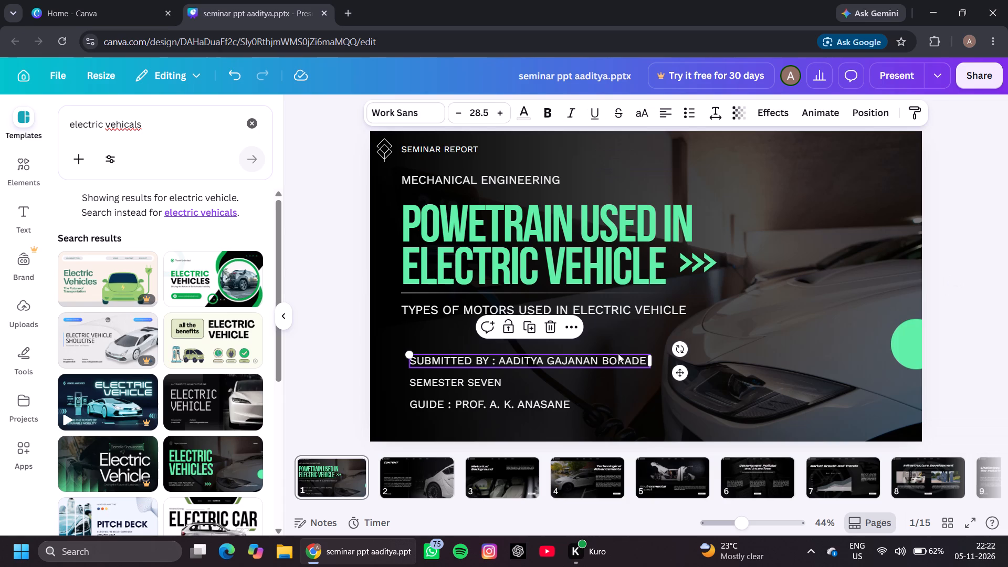
Clear the template search for electric vehicles and collapse the template browser beside the slide.
{"action": "double_click", "coordinate": [255, 134]}
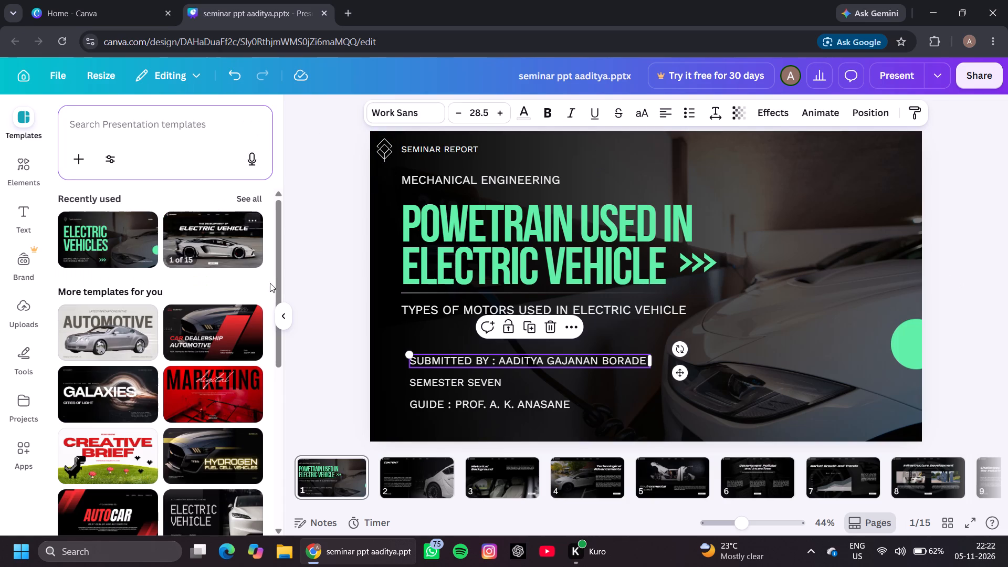
{"action": "left_click", "coordinate": [286, 313]}
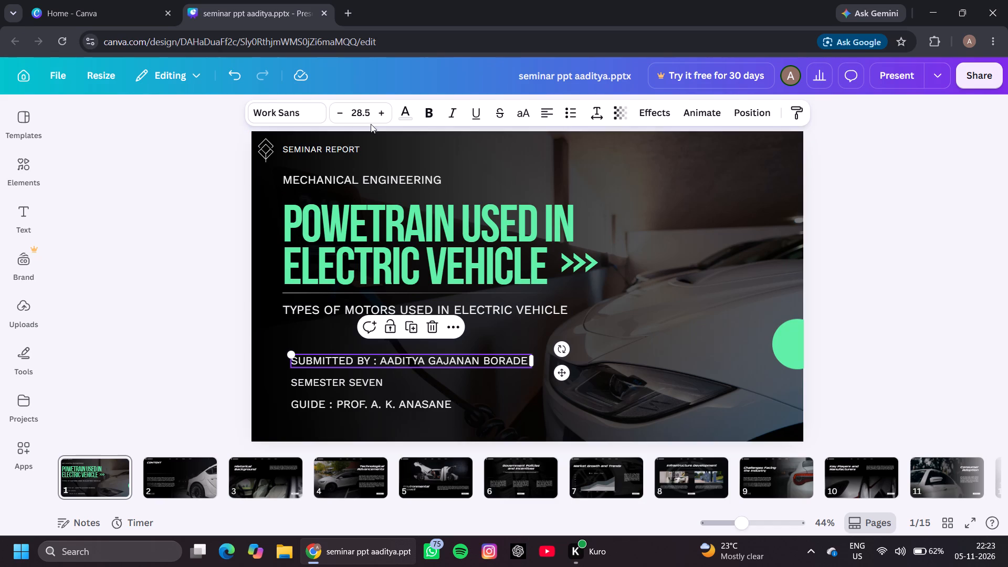
Increase the "SEMESTER SEVEN" text size to 28.9, comparable to the "SUBMITTED BY" line.
{"action": "left_click", "coordinate": [354, 385]}
{"action": "left_click", "coordinate": [388, 361]}
{"action": "left_click", "coordinate": [380, 379]}
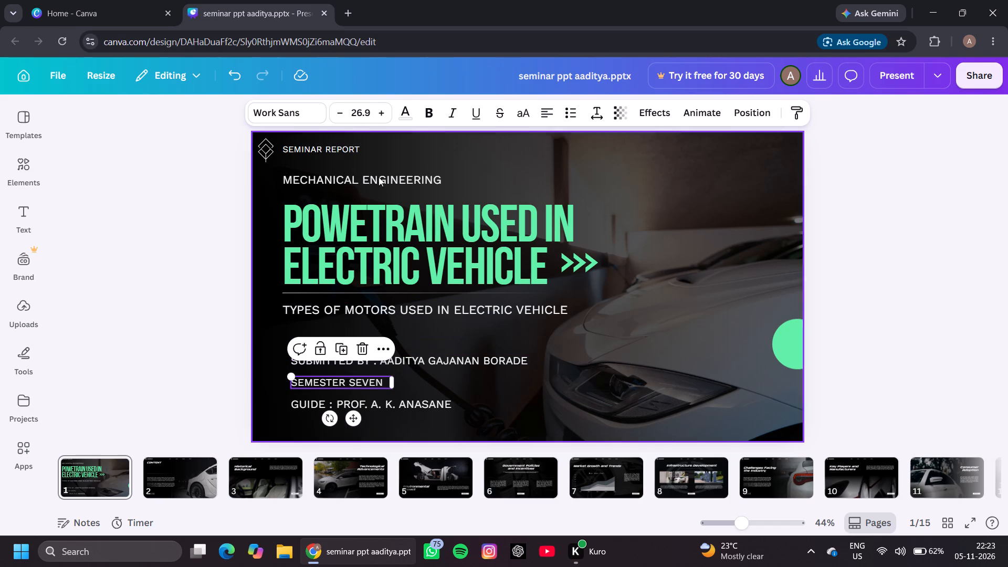
{"action": "left_click", "coordinate": [379, 115]}
{"action": "left_click", "coordinate": [379, 115]}
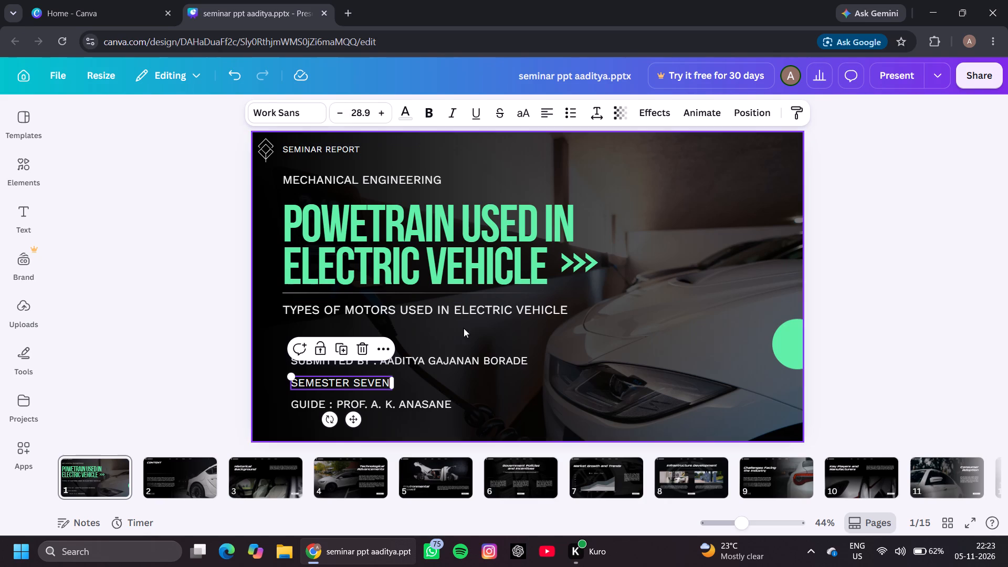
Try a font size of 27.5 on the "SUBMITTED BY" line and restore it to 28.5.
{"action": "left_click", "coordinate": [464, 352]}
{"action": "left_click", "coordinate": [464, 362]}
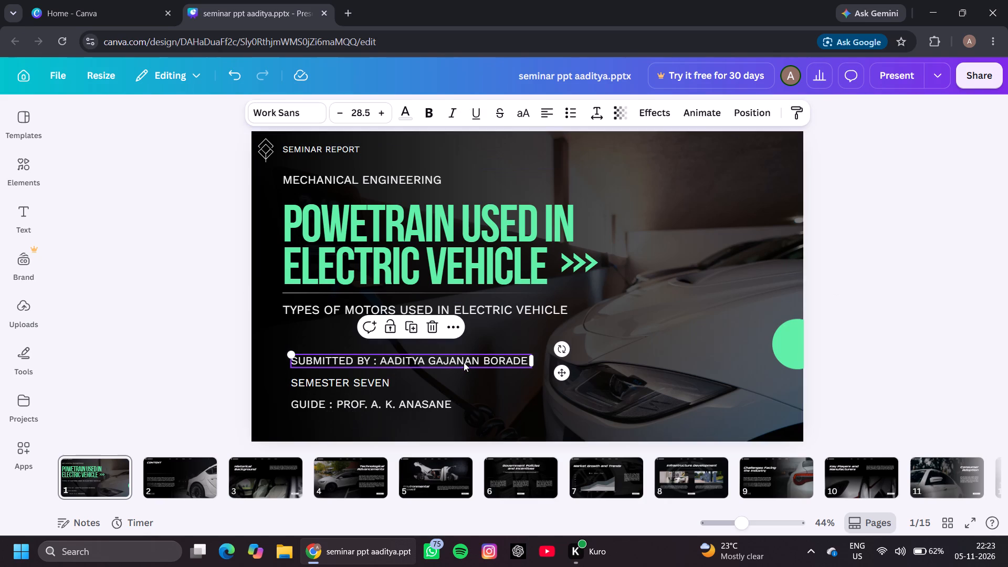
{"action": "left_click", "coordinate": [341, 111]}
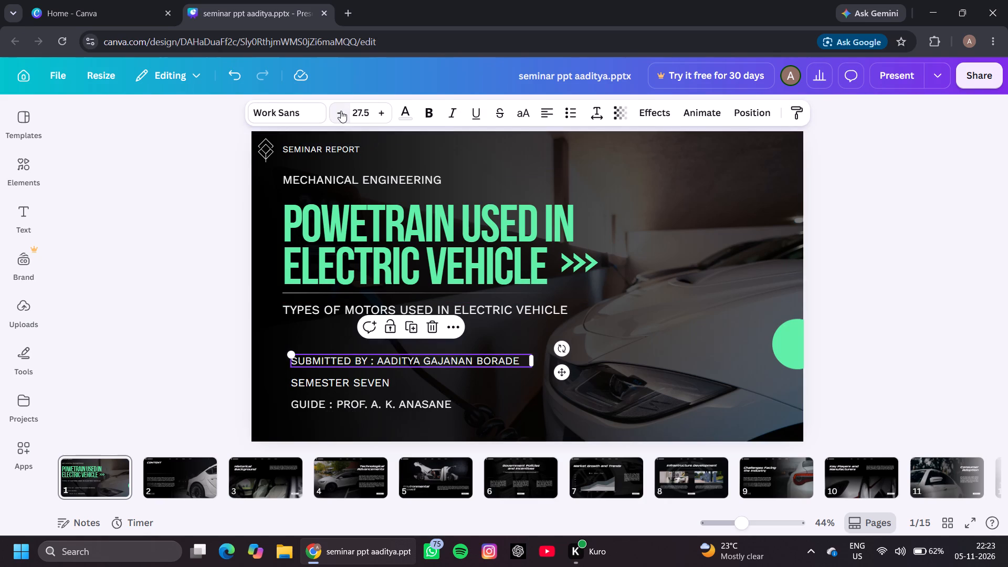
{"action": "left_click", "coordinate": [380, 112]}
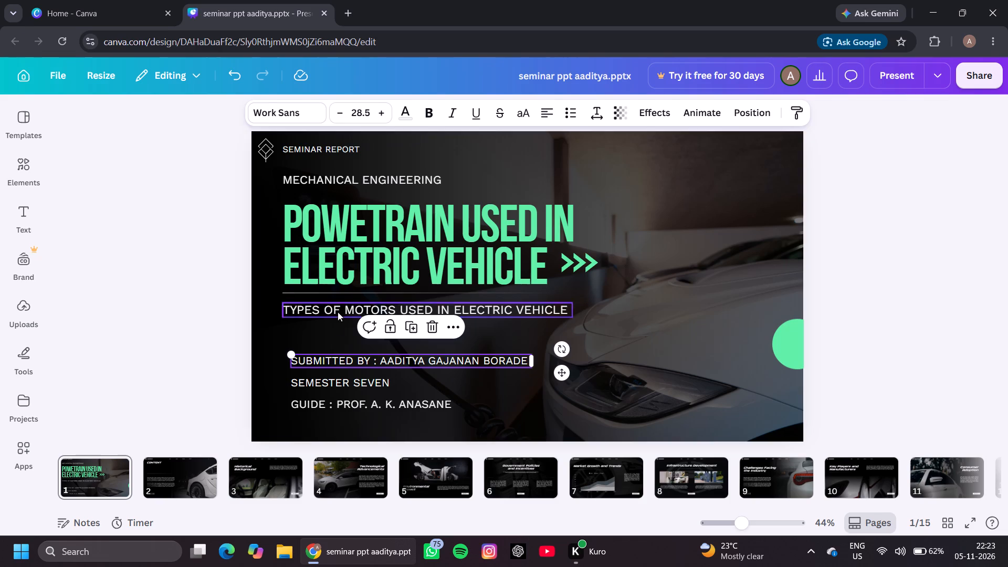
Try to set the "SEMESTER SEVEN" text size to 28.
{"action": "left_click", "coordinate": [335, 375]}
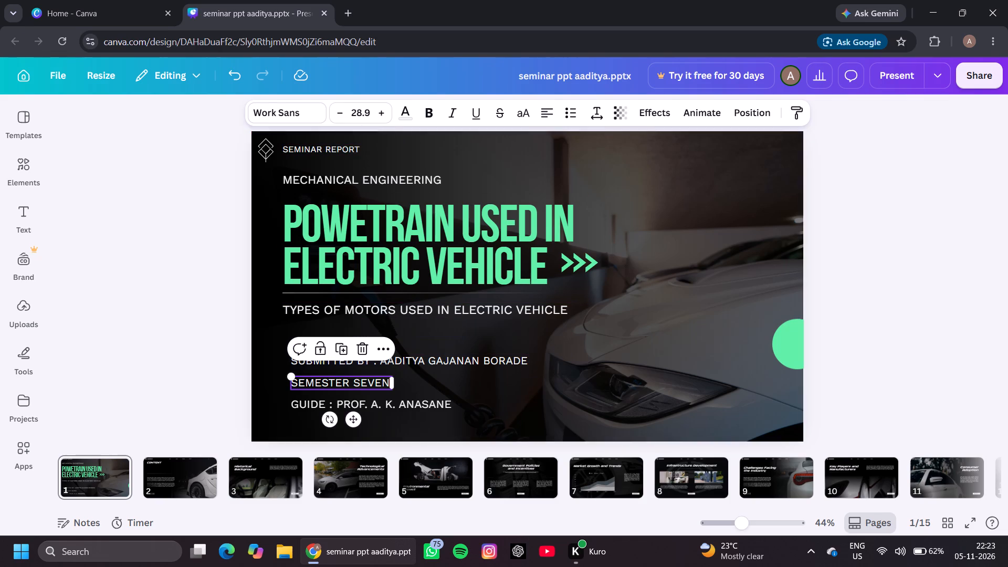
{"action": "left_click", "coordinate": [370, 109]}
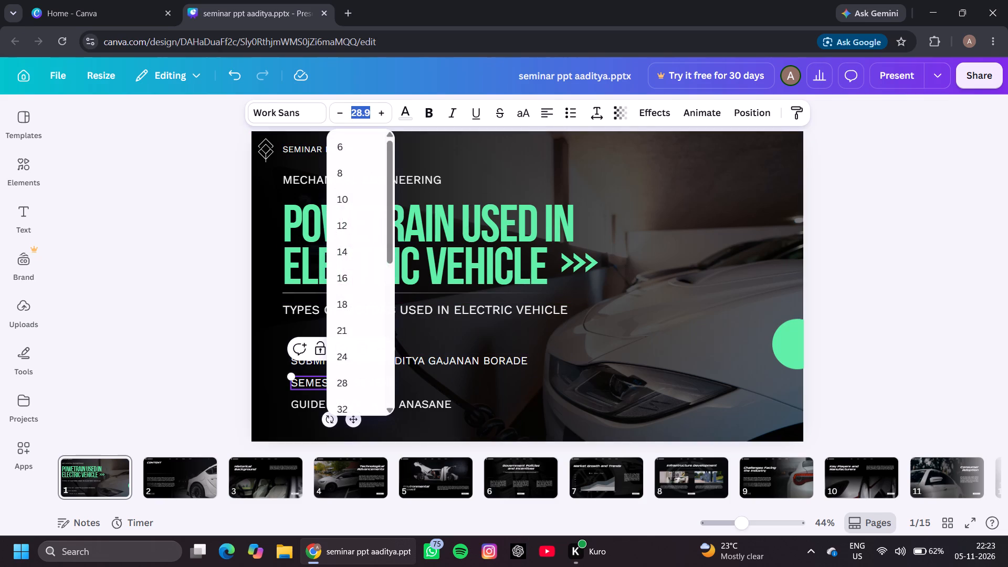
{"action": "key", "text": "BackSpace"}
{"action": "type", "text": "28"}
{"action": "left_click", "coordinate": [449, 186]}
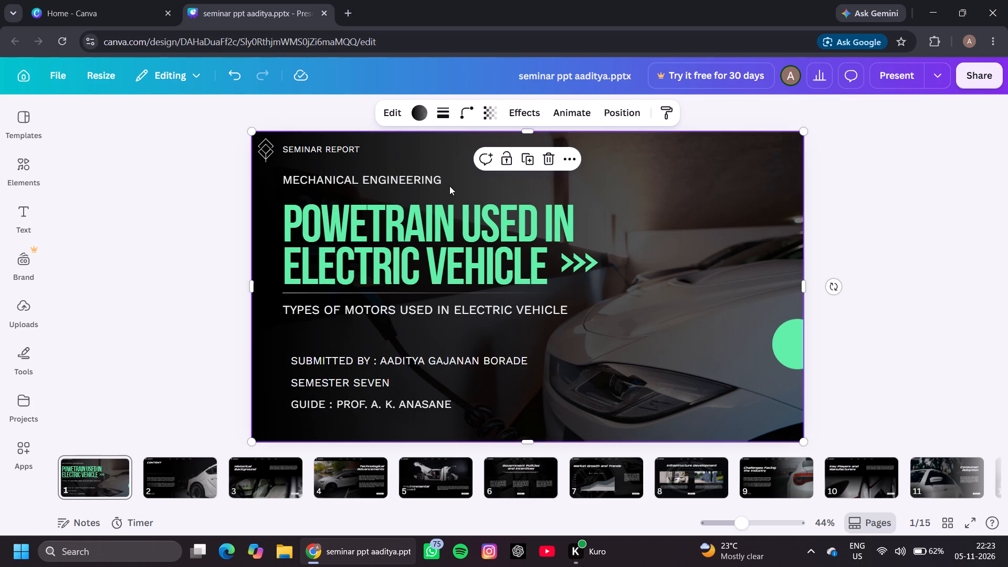
Set the font size of the "SUBMITTED BY" line on the title slide to 28.
{"action": "left_click", "coordinate": [404, 360]}
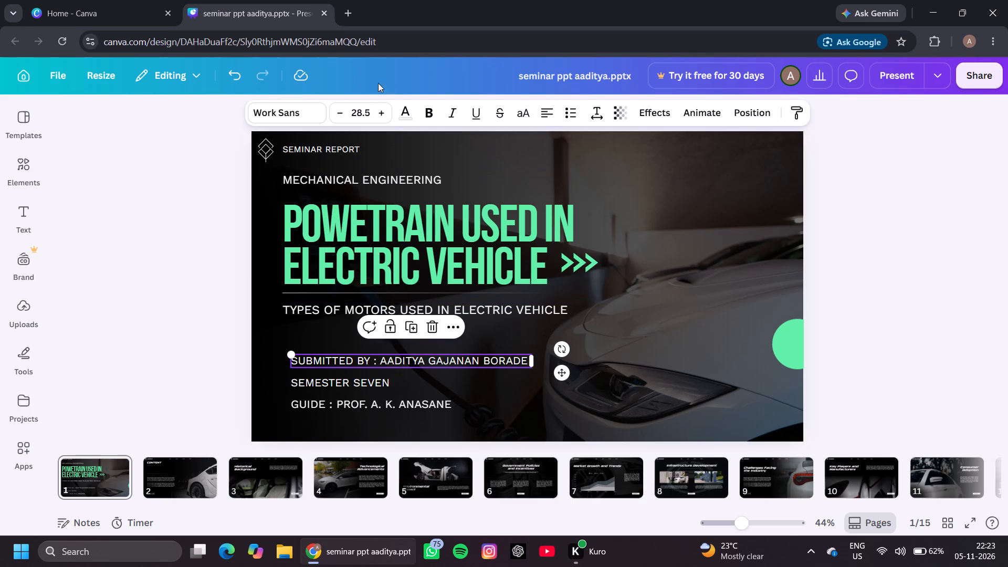
{"action": "left_click", "coordinate": [371, 111]}
{"action": "key", "text": "BackSpace"}
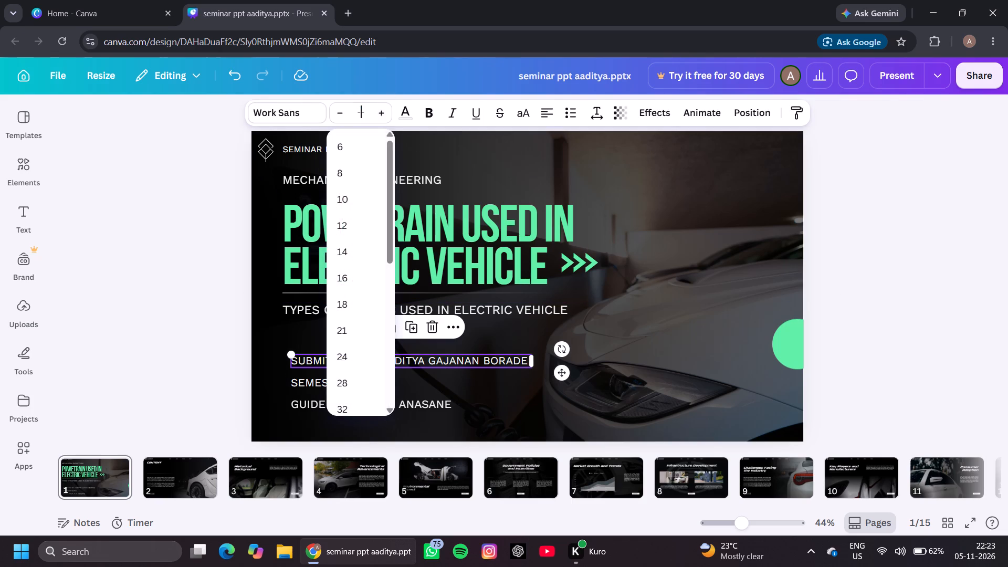
{"action": "type", "text": "28"}
{"action": "key", "text": "Return"}
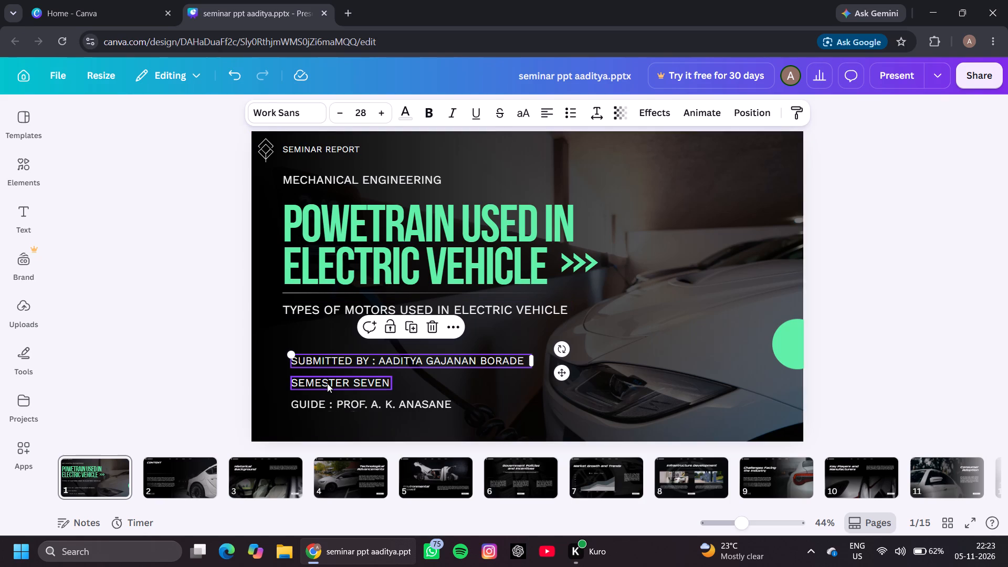
Set the font size of the "SEMESTER SEVEN" line to 28.
{"action": "left_click", "coordinate": [327, 383]}
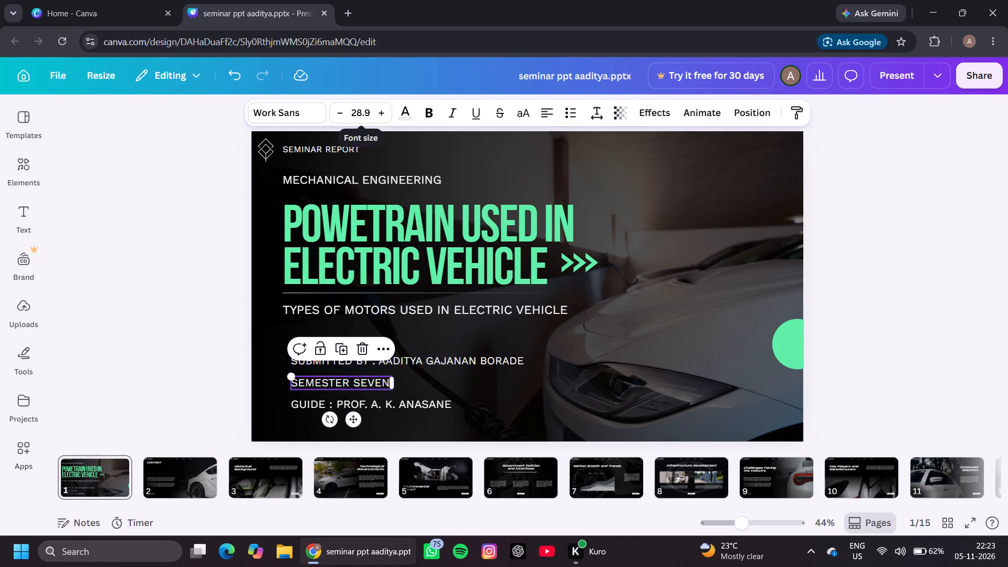
{"action": "left_click", "coordinate": [365, 112]}
{"action": "key", "text": "BackSpace"}
{"action": "type", "text": "28"}
{"action": "key", "text": "Return"}
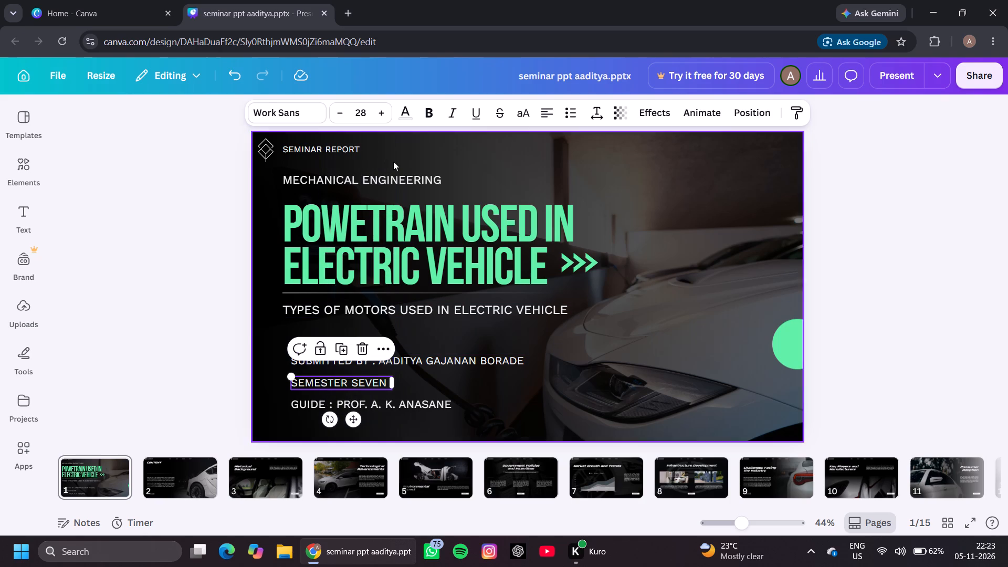
Set the font size of the "GUIDE" line to 28, matching the two lines above it.
{"action": "left_click", "coordinate": [374, 401]}
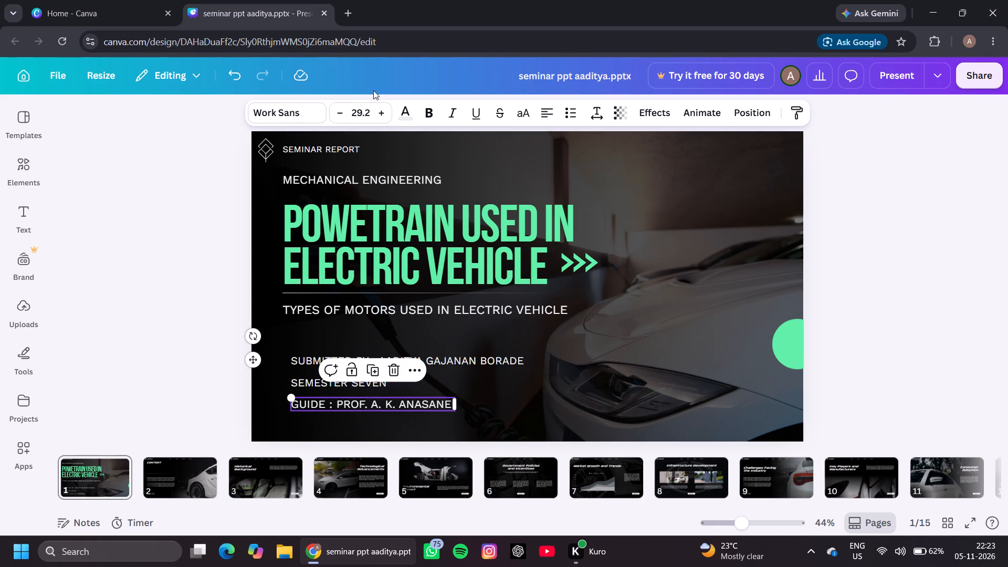
{"action": "left_click", "coordinate": [370, 117]}
{"action": "key", "text": "BackSpace"}
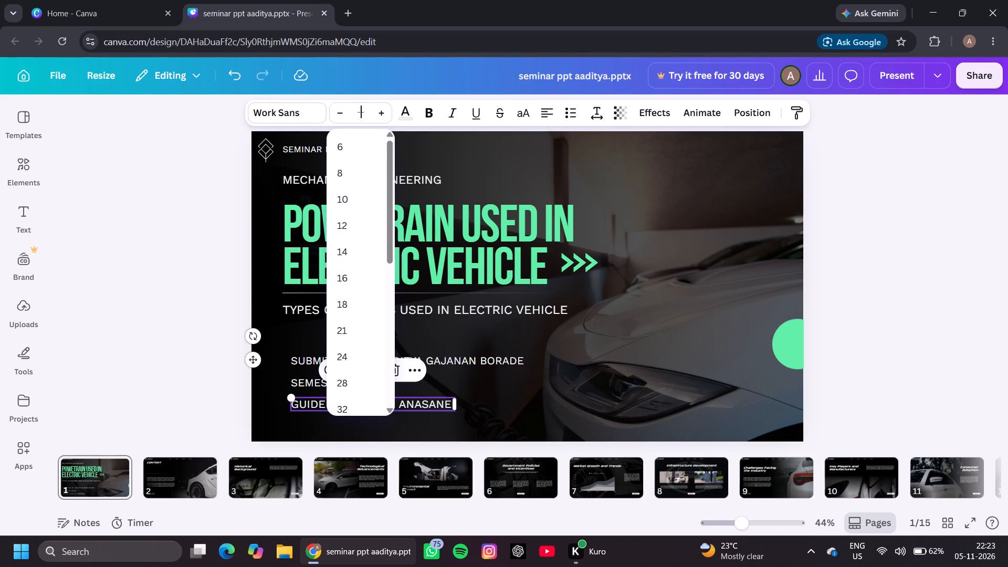
{"action": "type", "text": "28"}
{"action": "key", "text": "Return"}
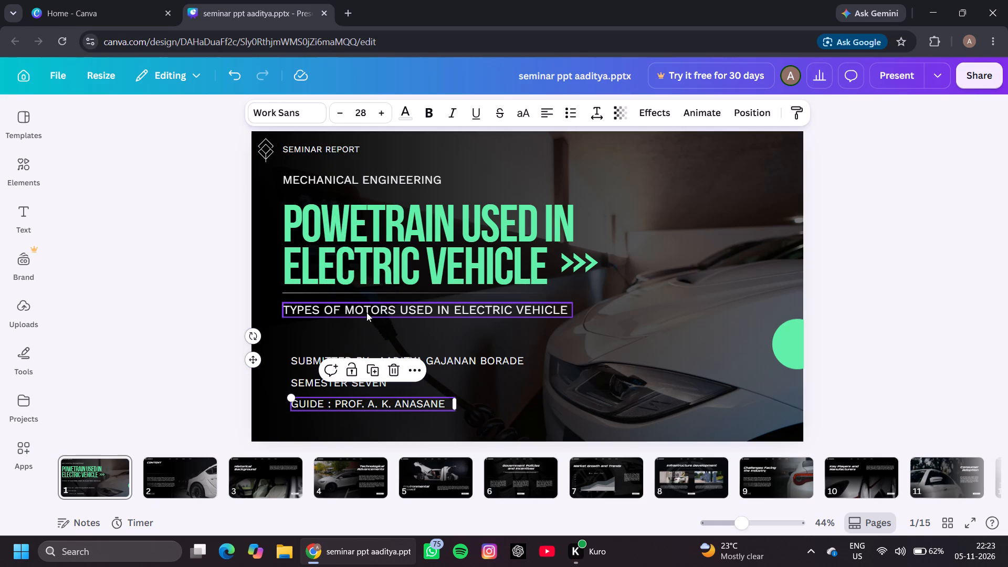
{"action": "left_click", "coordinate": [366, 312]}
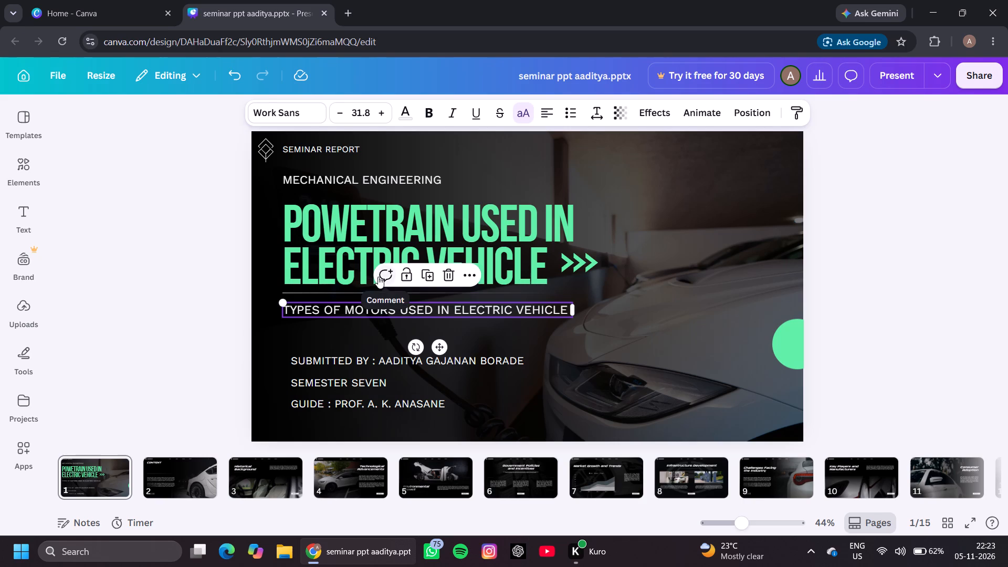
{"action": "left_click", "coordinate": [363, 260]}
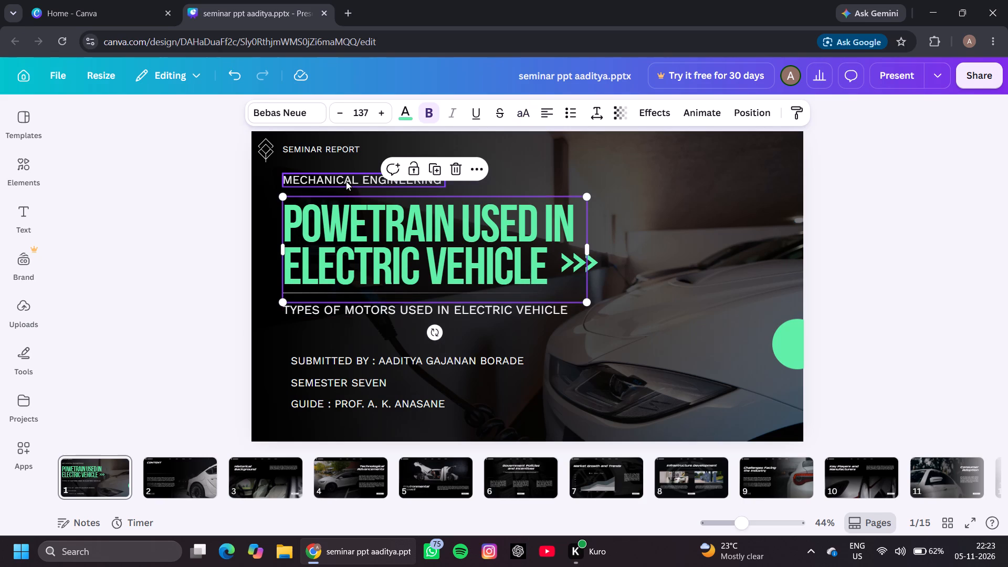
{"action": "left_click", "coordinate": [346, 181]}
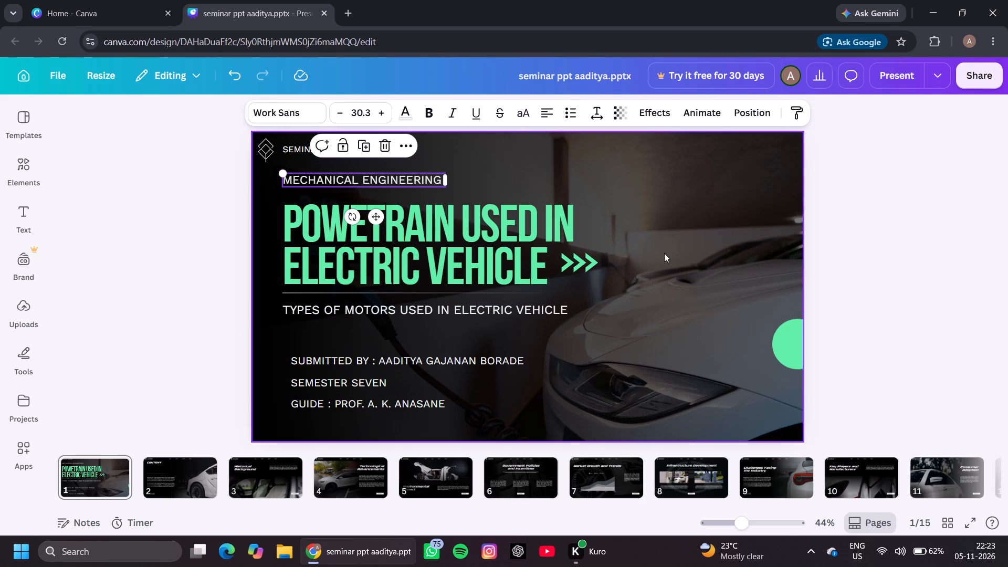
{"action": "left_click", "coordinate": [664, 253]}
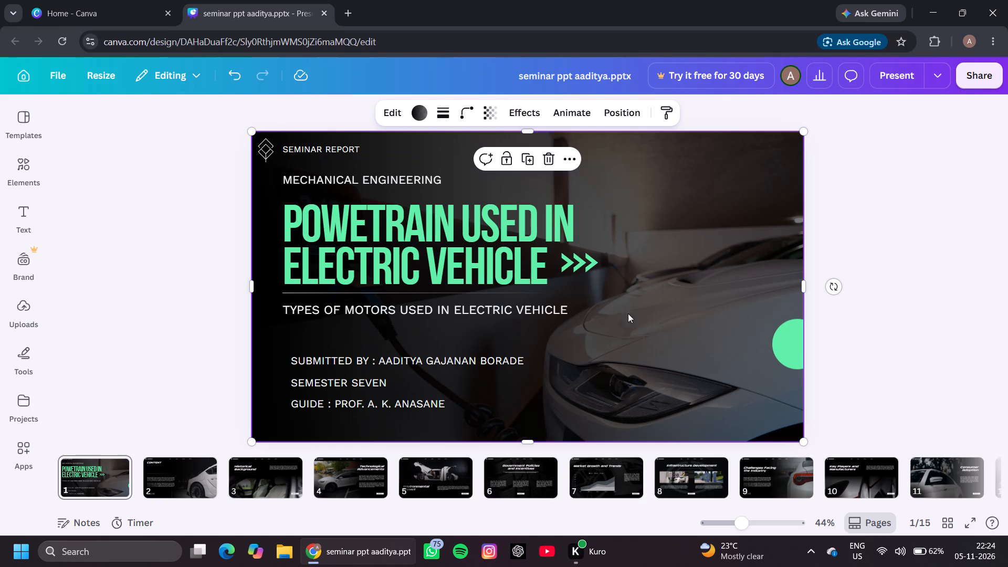
On page 2, move the divider line up to just beneath the "CONTENT" heading, near the heading's left edge.
{"action": "left_click", "coordinate": [185, 469]}
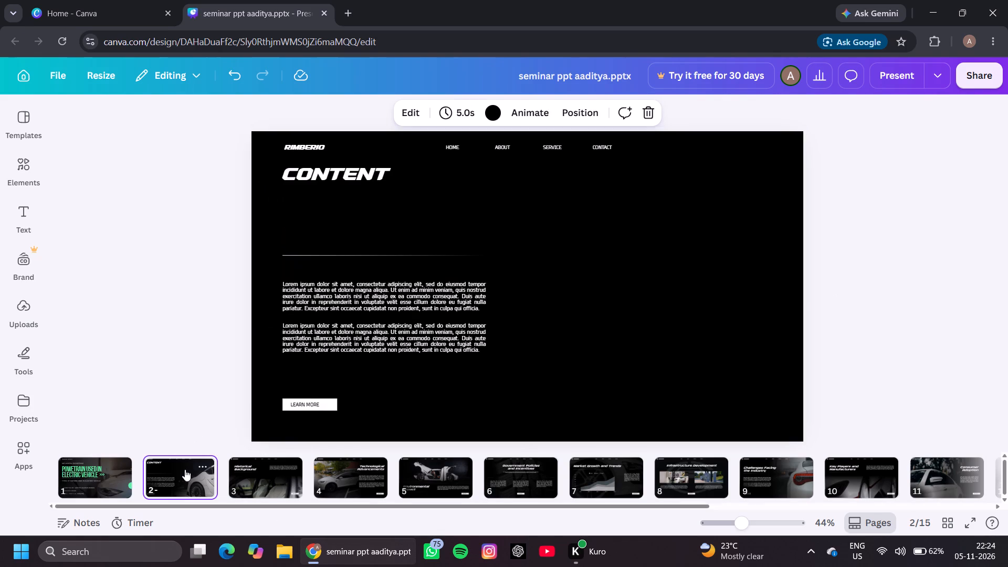
{"action": "left_click_drag", "start_coordinate": [358, 256], "coordinate": [356, 190]}
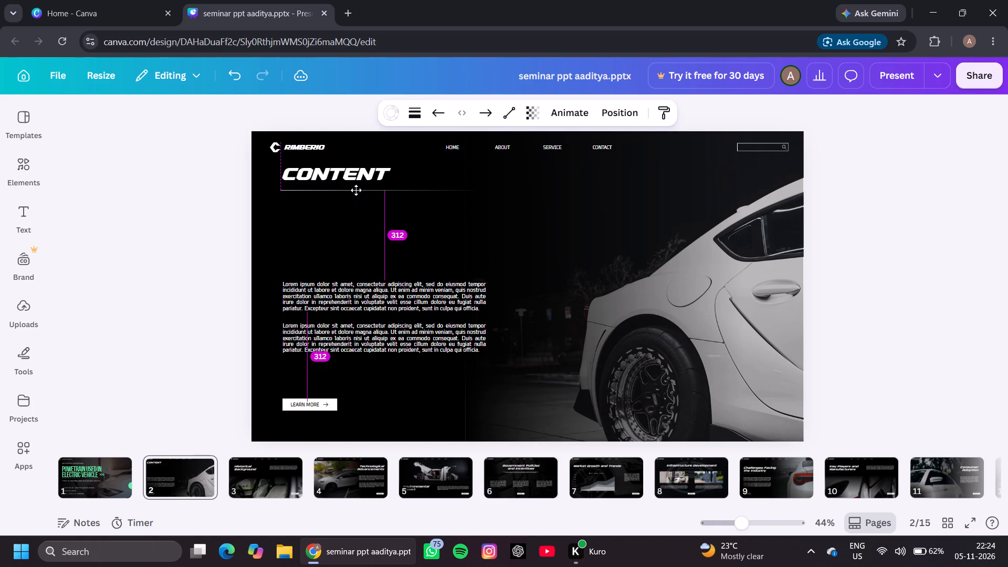
{"action": "left_click_drag", "start_coordinate": [356, 190], "coordinate": [355, 190]}
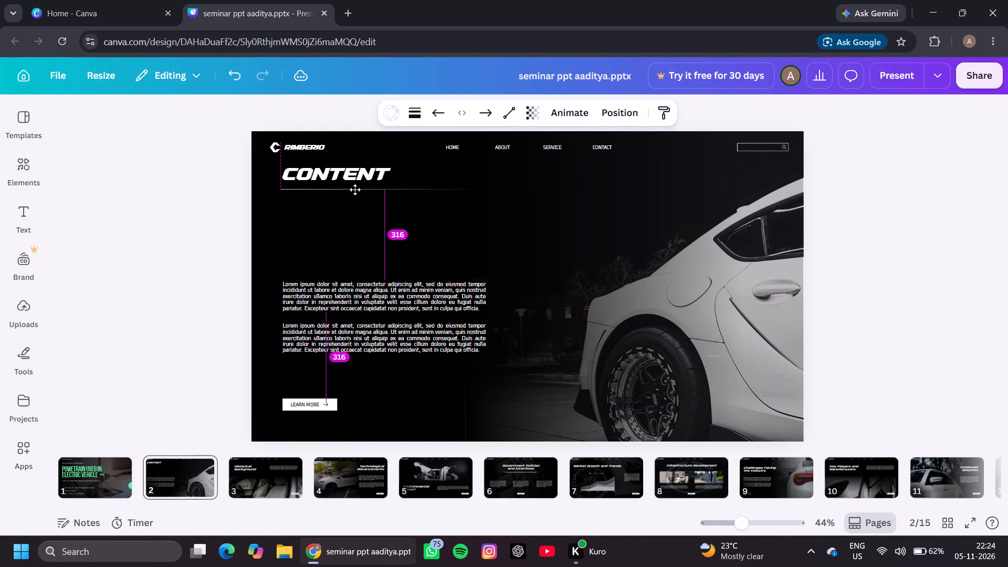
{"action": "left_click_drag", "start_coordinate": [355, 190], "coordinate": [355, 187]}
{"action": "left_click_drag", "start_coordinate": [355, 187], "coordinate": [355, 189]}
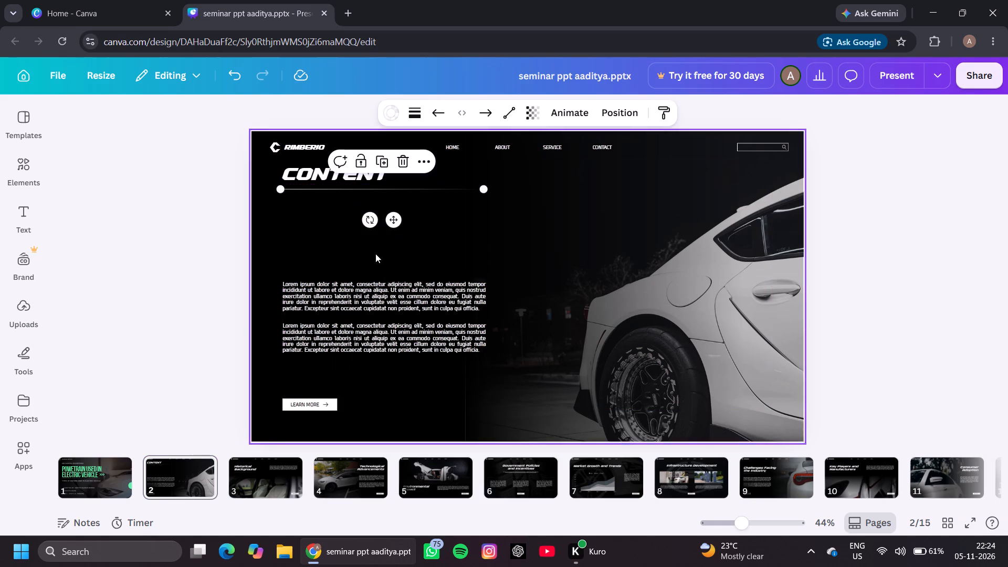
{"action": "left_click", "coordinate": [464, 262]}
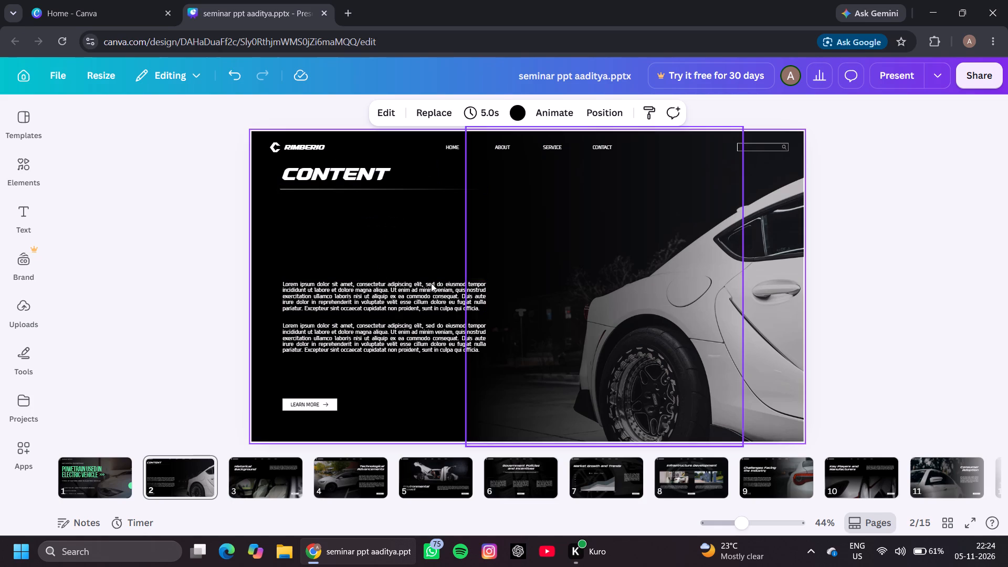
Duplicate the "SERVICE" label twice and place the copies apart in the open area near the middle of the contents page.
{"action": "left_click", "coordinate": [556, 145]}
{"action": "left_click", "coordinate": [557, 175]}
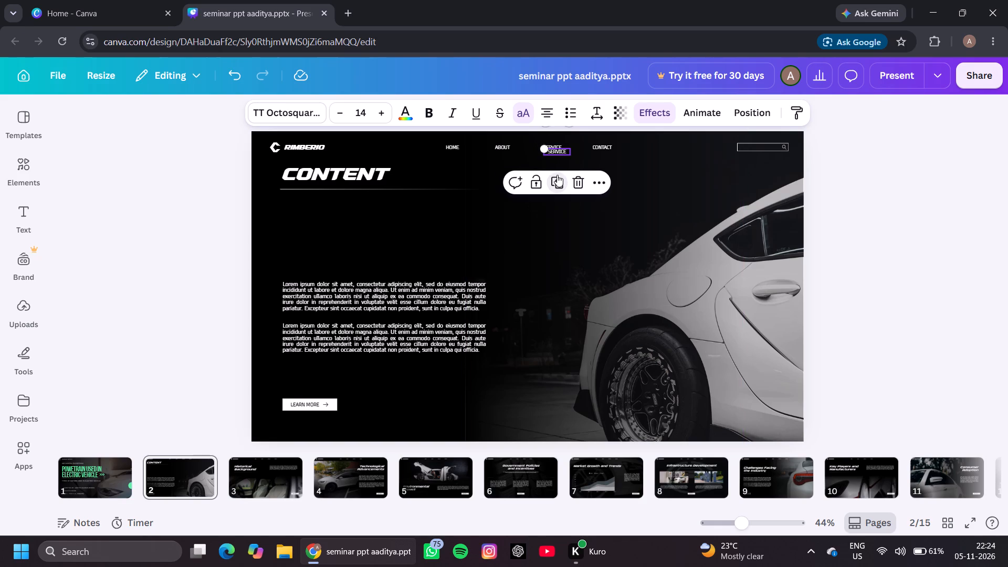
{"action": "left_click", "coordinate": [557, 175]}
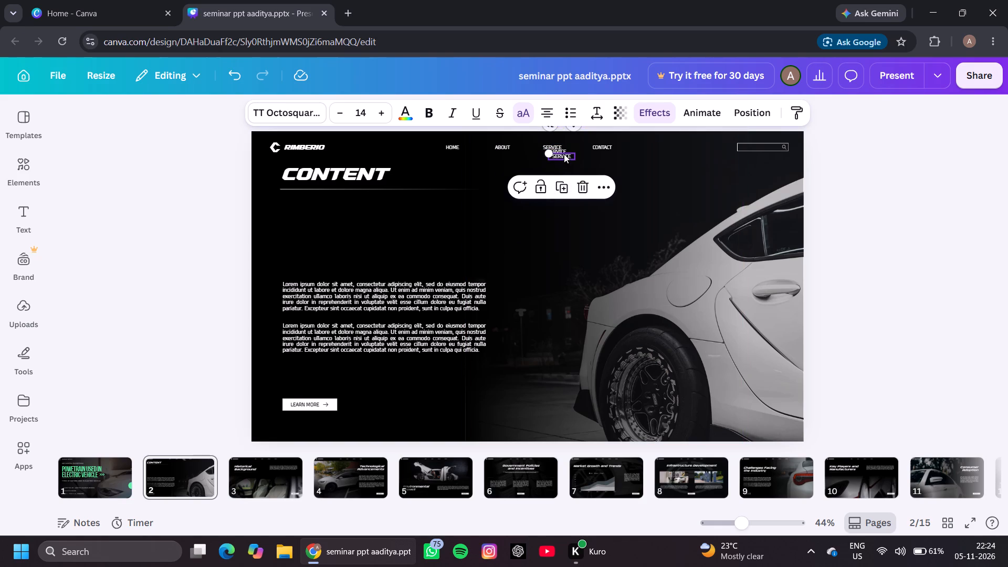
{"action": "left_click_drag", "start_coordinate": [564, 154], "coordinate": [550, 254]}
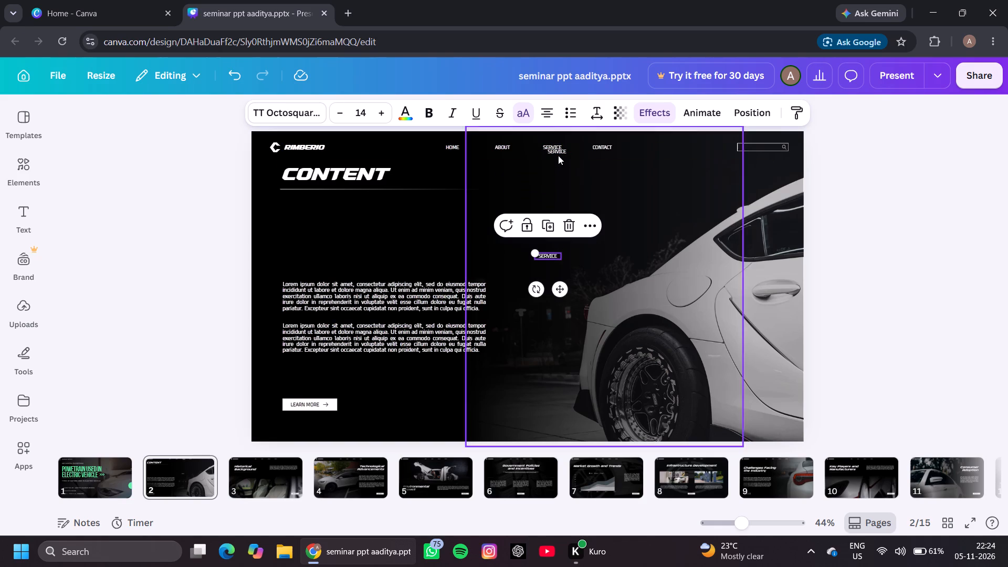
{"action": "left_click_drag", "start_coordinate": [558, 152], "coordinate": [493, 226]}
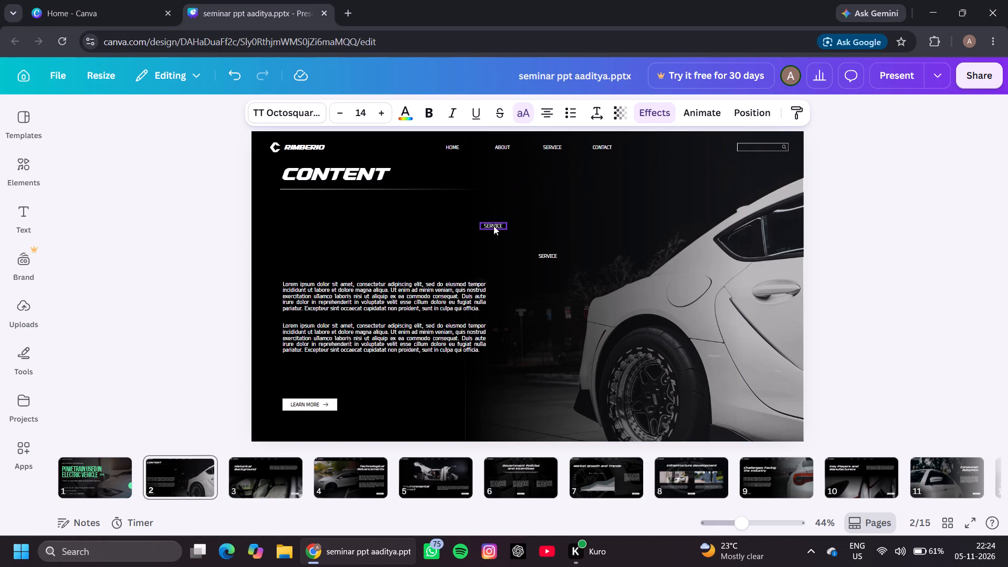
Move the second placeholder paragraph over the car's front wheel area at the slide's lower right and open its text for editing.
{"action": "left_click_drag", "start_coordinate": [467, 330], "coordinate": [763, 397]}
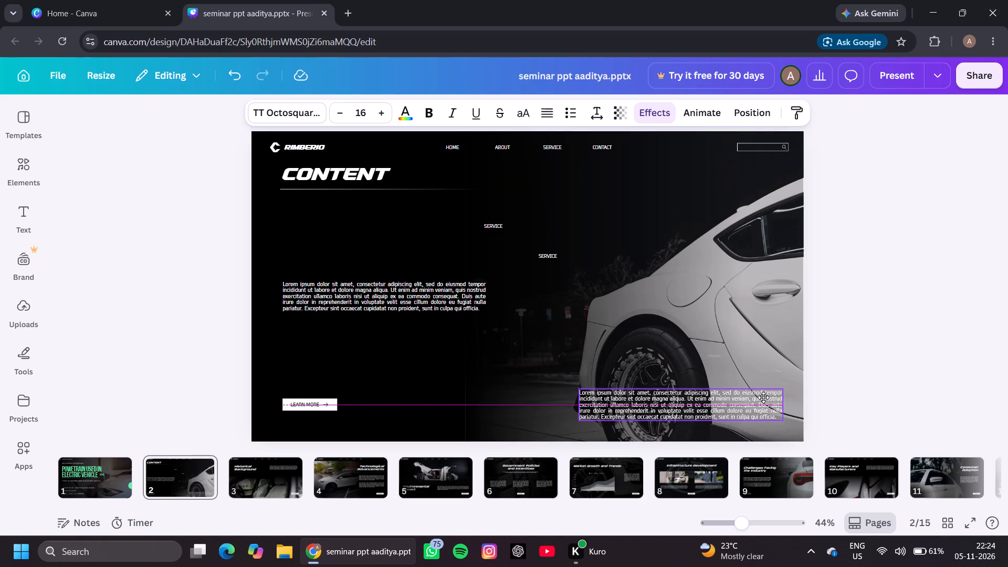
{"action": "left_click_drag", "start_coordinate": [763, 397], "coordinate": [708, 392]}
{"action": "left_click", "coordinate": [708, 392]}
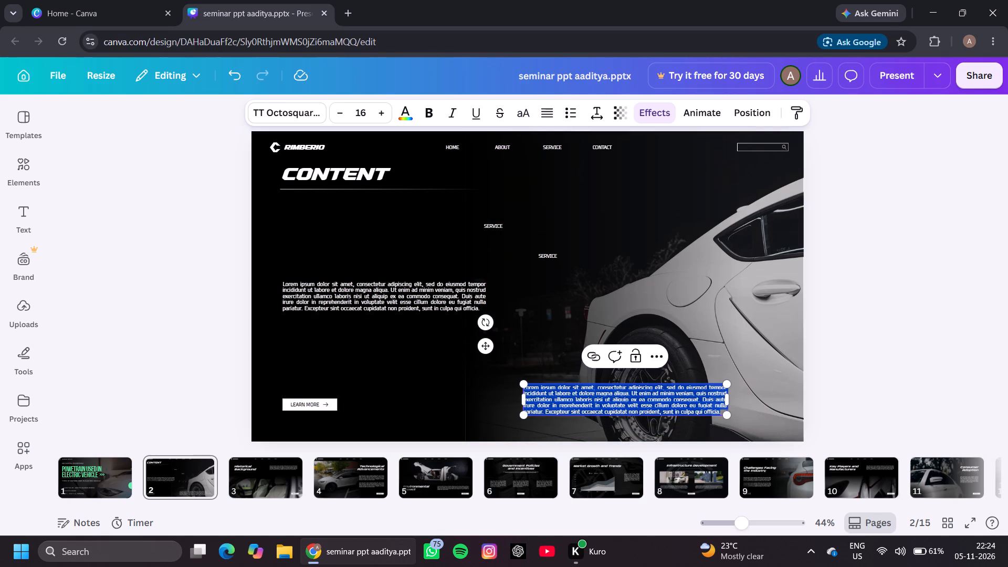
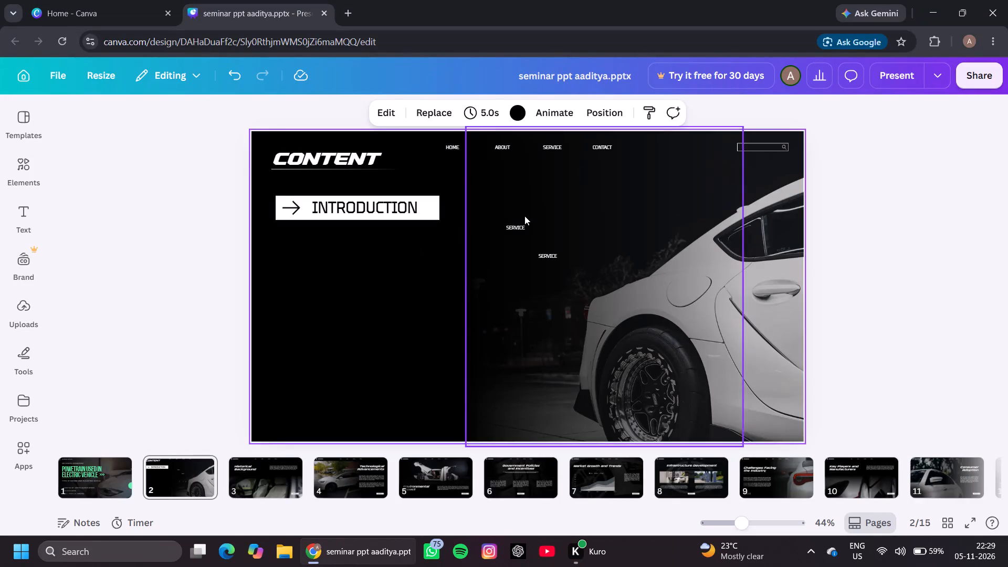
Move the two loose "SERVICE" labels up into a row just below the navigation labels, one beneath "CONTACT" and one further right.
{"action": "left_click_drag", "start_coordinate": [520, 224], "coordinate": [617, 169]}
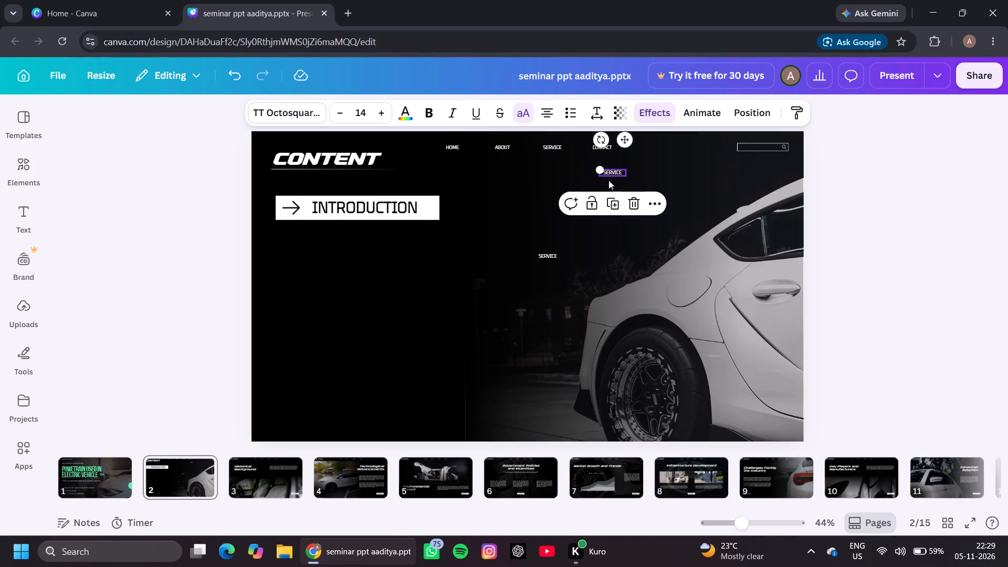
{"action": "left_click_drag", "start_coordinate": [553, 253], "coordinate": [688, 168]}
Duplicate the white bar behind "INTRODUCTION" four times, stacking the copies below it in an evenly spaced, aligned column.
{"action": "right_click", "coordinate": [429, 211]}
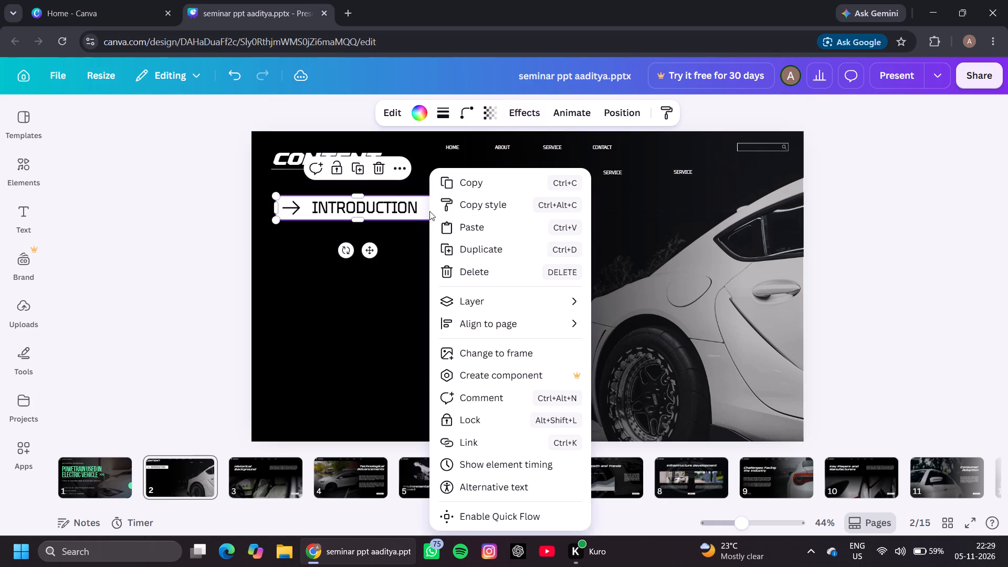
{"action": "left_click", "coordinate": [352, 172]}
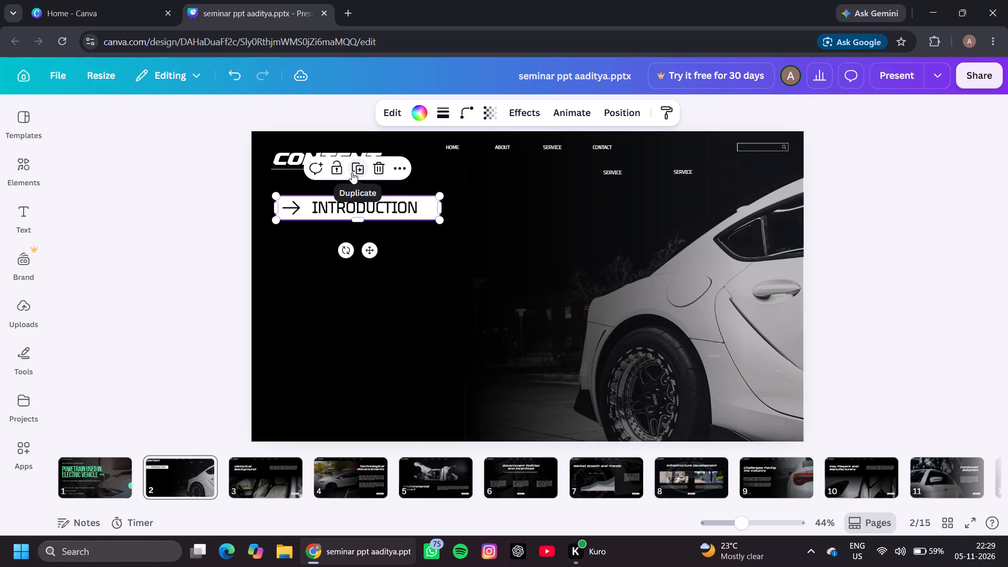
{"action": "left_click", "coordinate": [352, 172]}
{"action": "left_click_drag", "start_coordinate": [362, 215], "coordinate": [360, 247]}
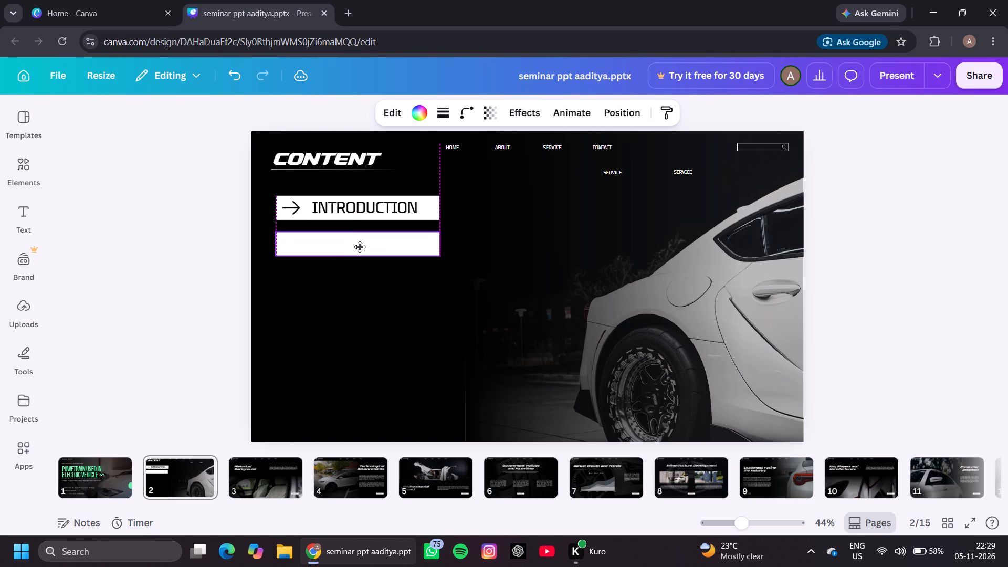
{"action": "left_click_drag", "start_coordinate": [360, 247], "coordinate": [360, 248]}
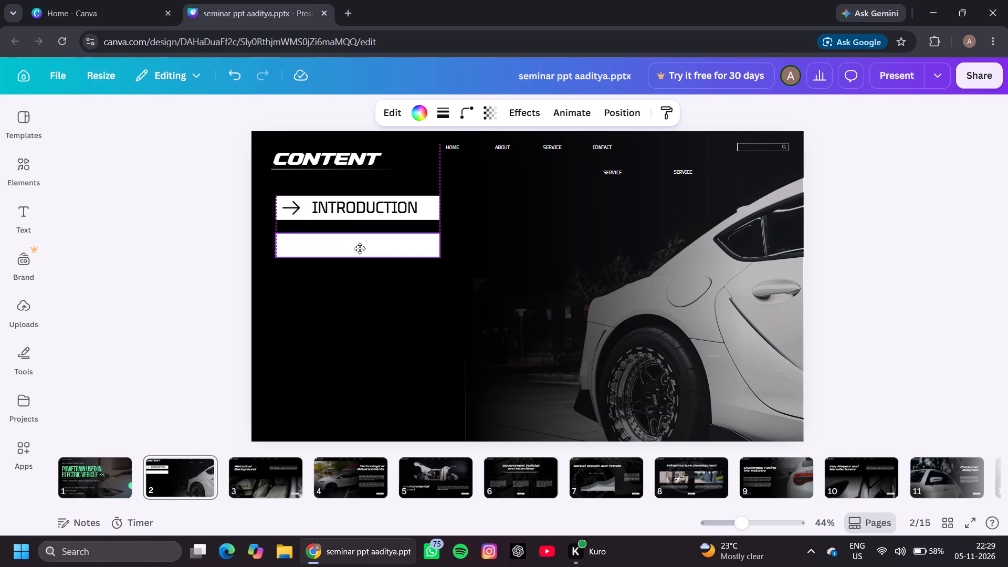
{"action": "left_click_drag", "start_coordinate": [360, 248], "coordinate": [361, 251]}
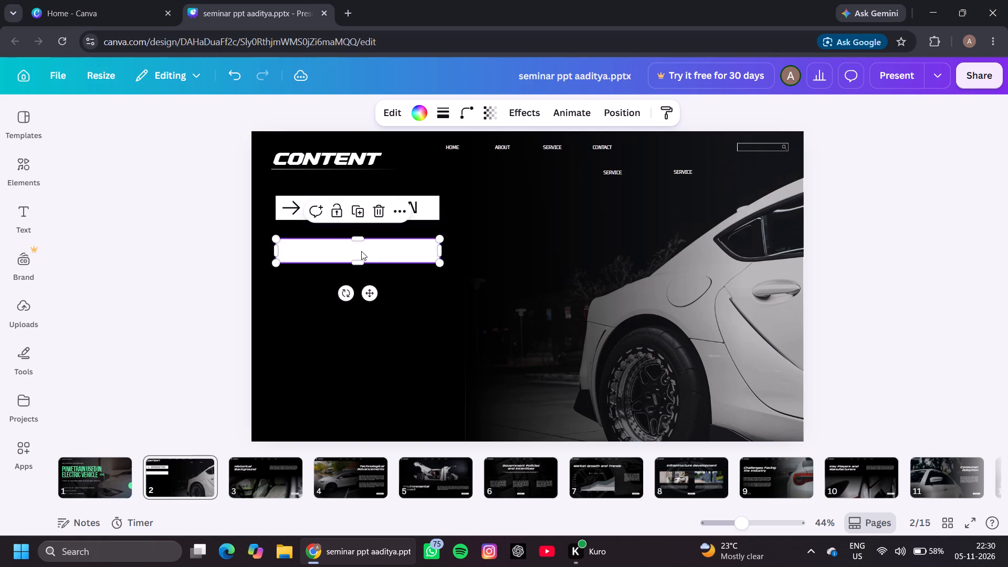
{"action": "left_click", "coordinate": [358, 215]}
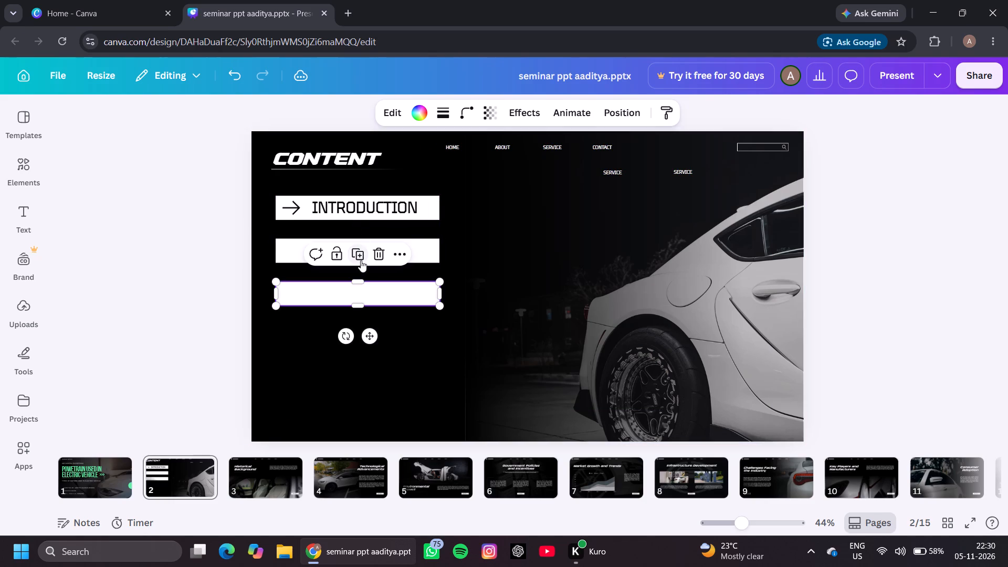
{"action": "left_click", "coordinate": [356, 251]}
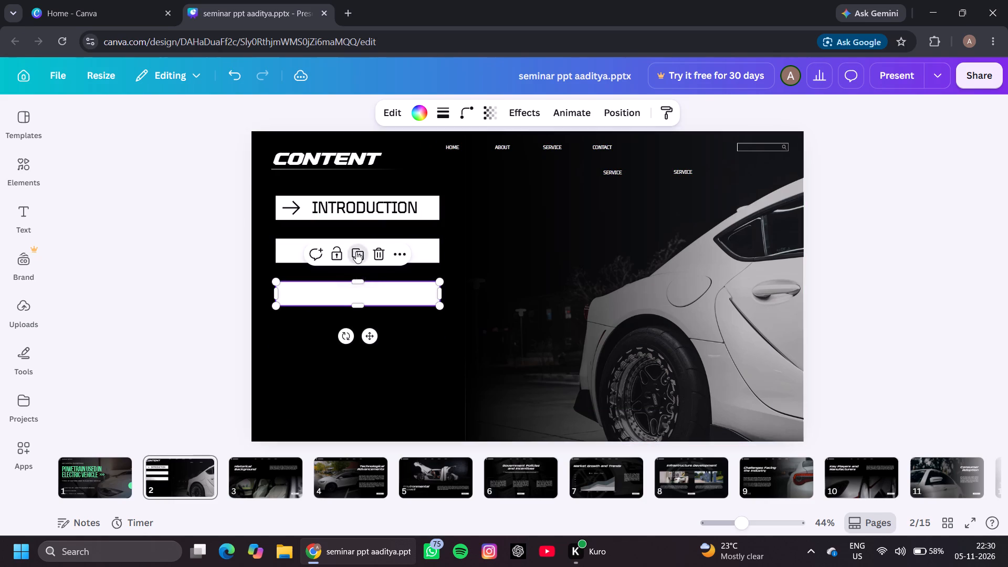
{"action": "left_click", "coordinate": [356, 251]}
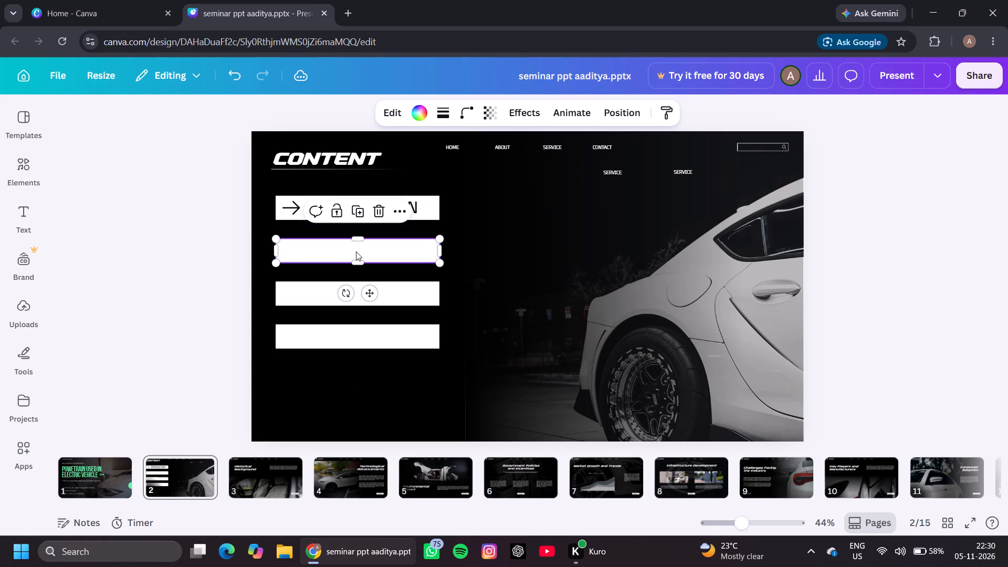
{"action": "left_click", "coordinate": [366, 322]}
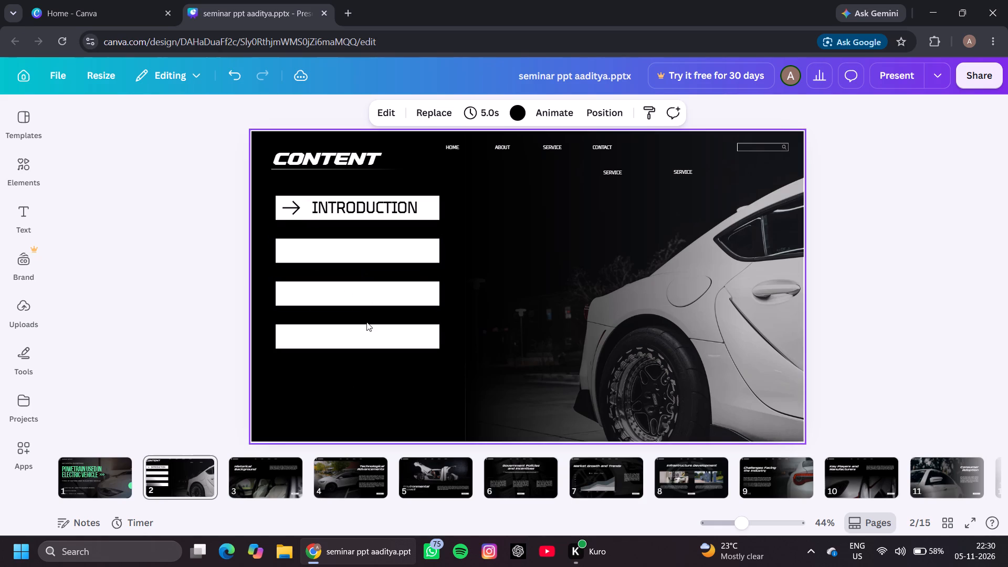
{"action": "left_click", "coordinate": [367, 325]}
{"action": "left_click", "coordinate": [362, 303]}
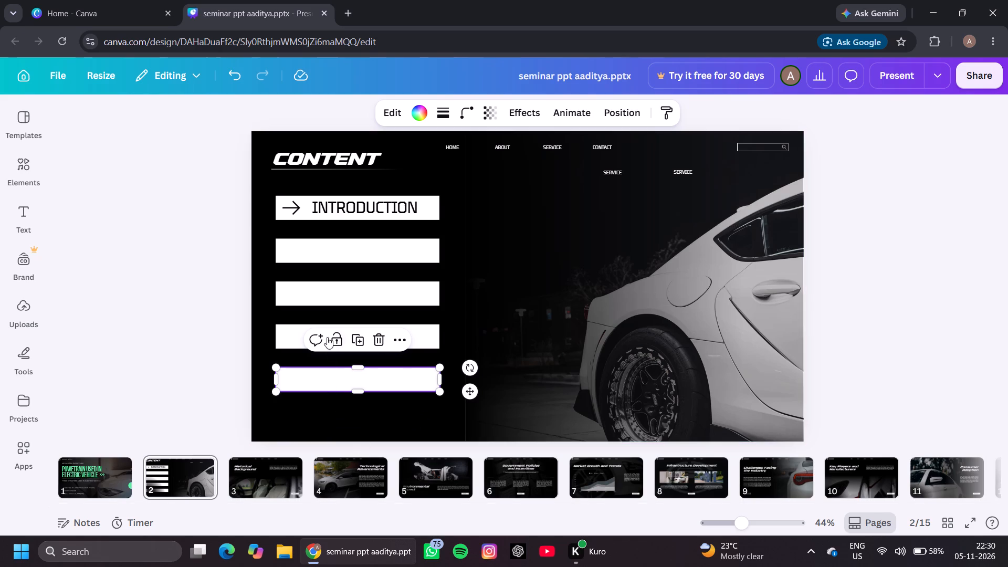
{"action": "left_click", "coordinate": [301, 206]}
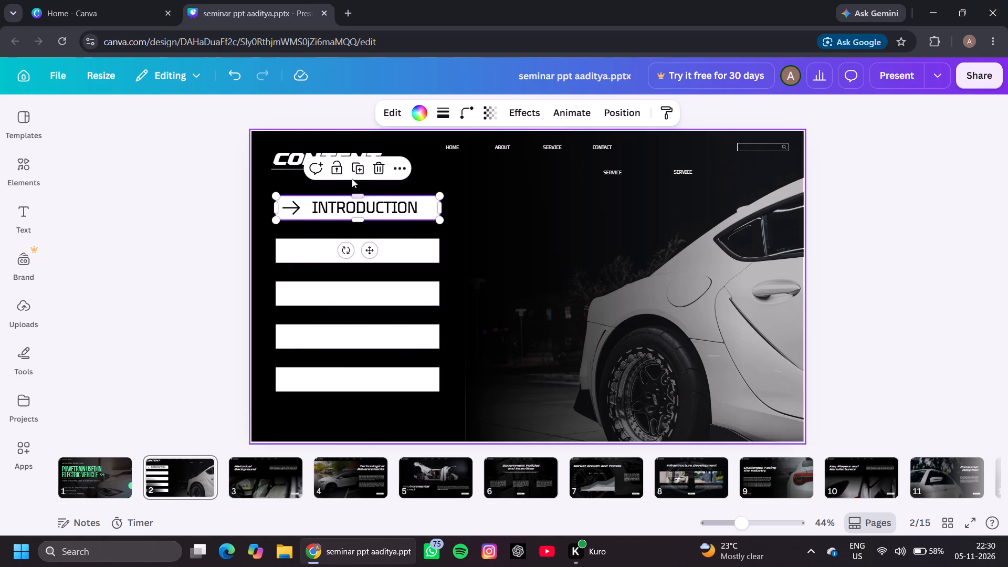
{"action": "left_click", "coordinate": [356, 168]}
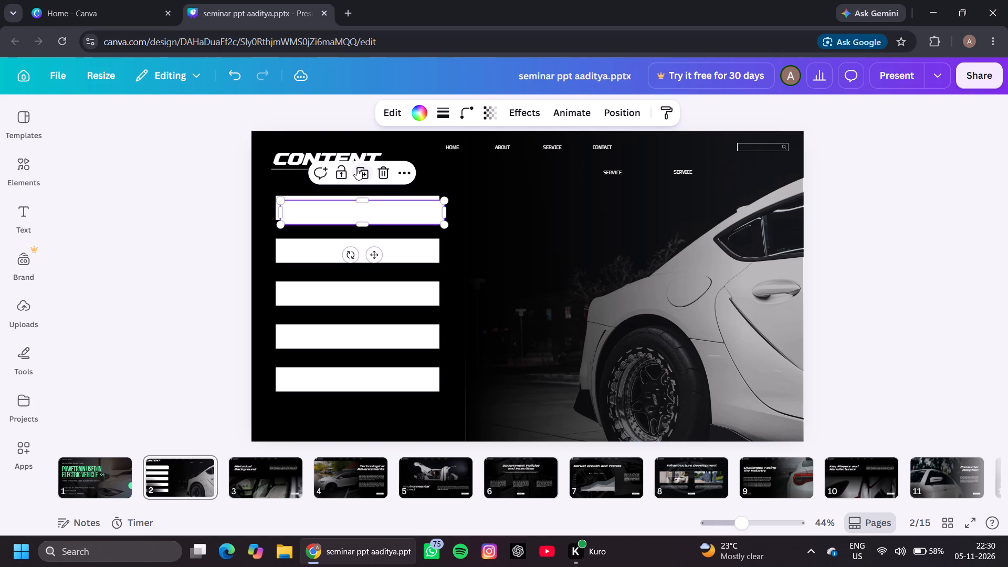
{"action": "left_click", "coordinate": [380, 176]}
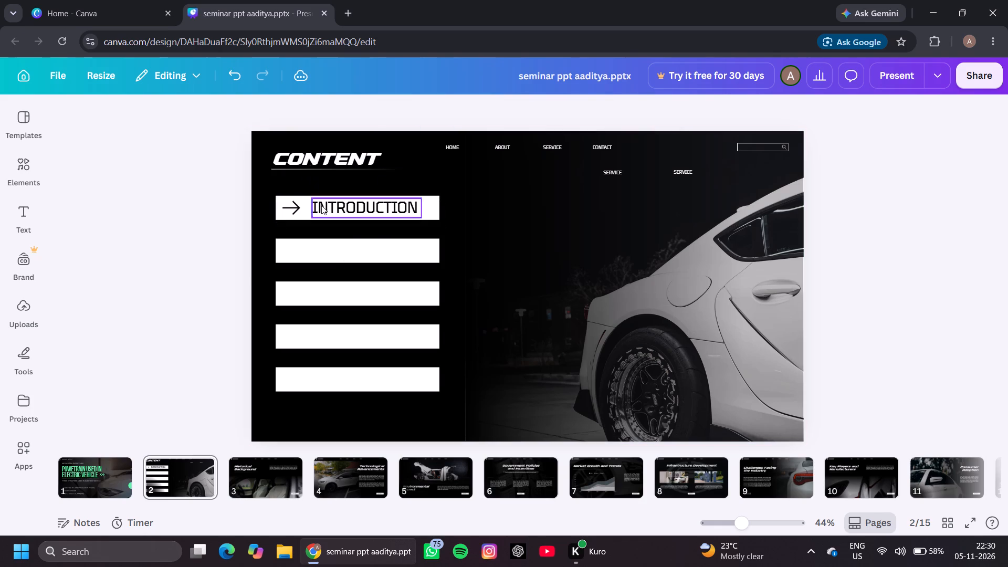
Duplicate the arrow beside "INTRODUCTION" four times, placing one copy at the left end of each blank white bar.
{"action": "left_click", "coordinate": [296, 202]}
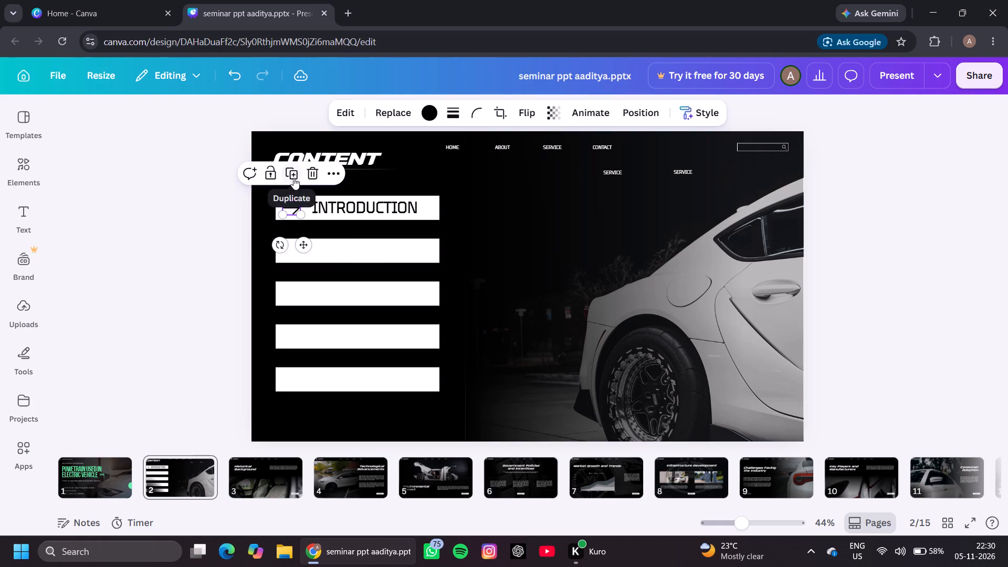
{"action": "left_click", "coordinate": [293, 177]}
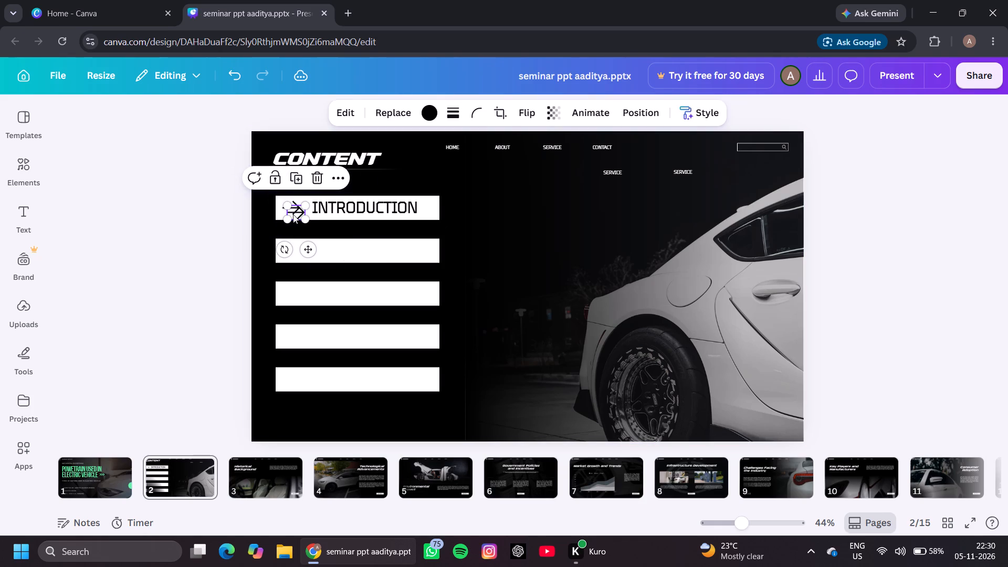
{"action": "left_click_drag", "start_coordinate": [293, 214], "coordinate": [287, 251]}
{"action": "left_click", "coordinate": [289, 207]}
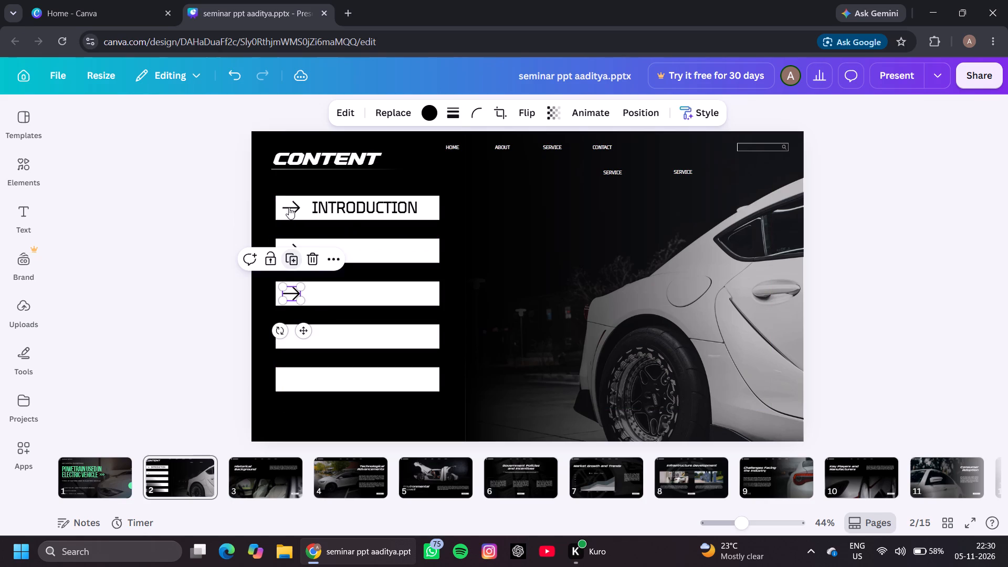
{"action": "left_click", "coordinate": [297, 251]}
{"action": "left_click", "coordinate": [292, 299]}
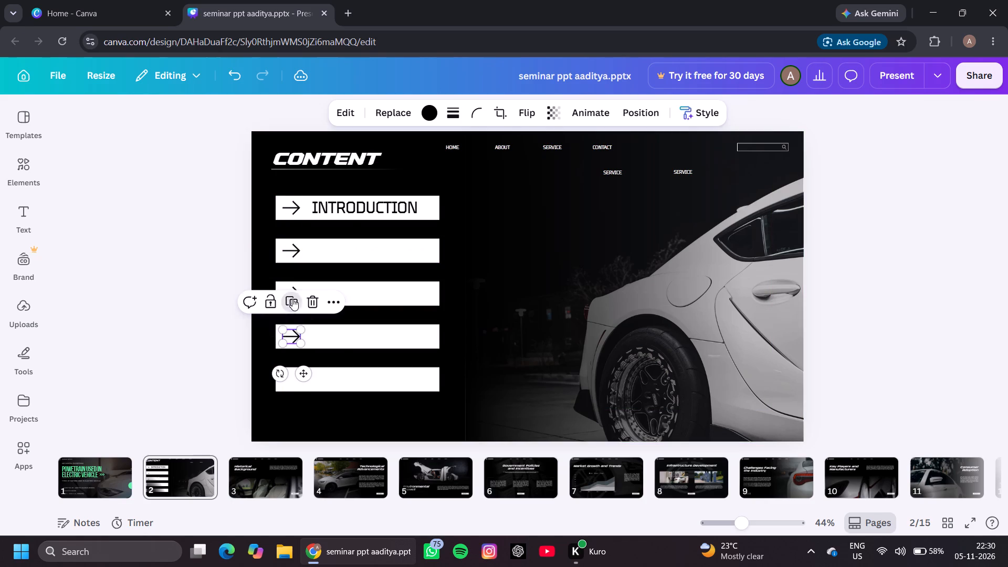
Duplicate the "INTRODUCTION" text four times, placing one copy beside the arrow in each of the lower white bars.
{"action": "left_click", "coordinate": [340, 207]}
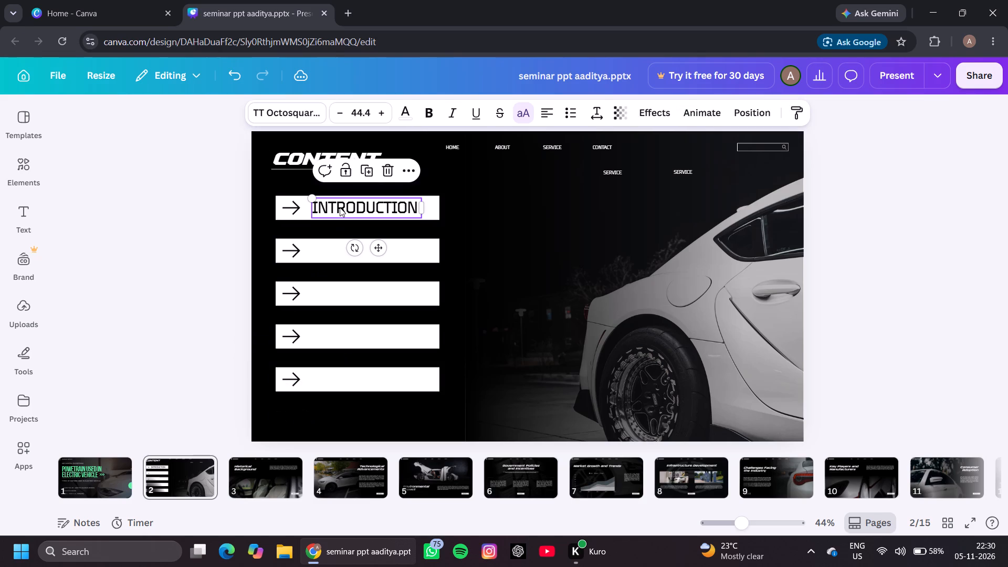
{"action": "left_click", "coordinate": [363, 167]}
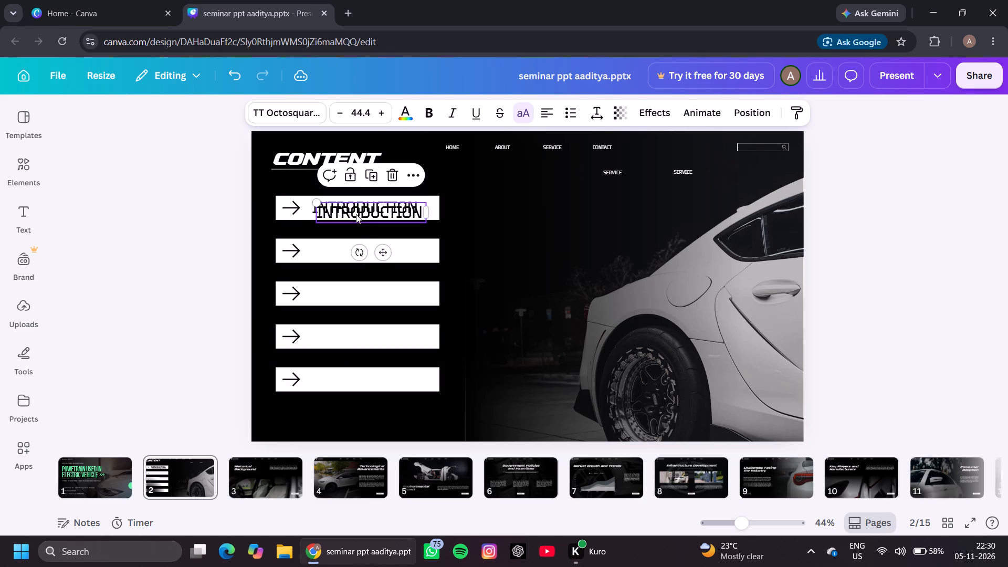
{"action": "left_click_drag", "start_coordinate": [356, 211], "coordinate": [354, 227]}
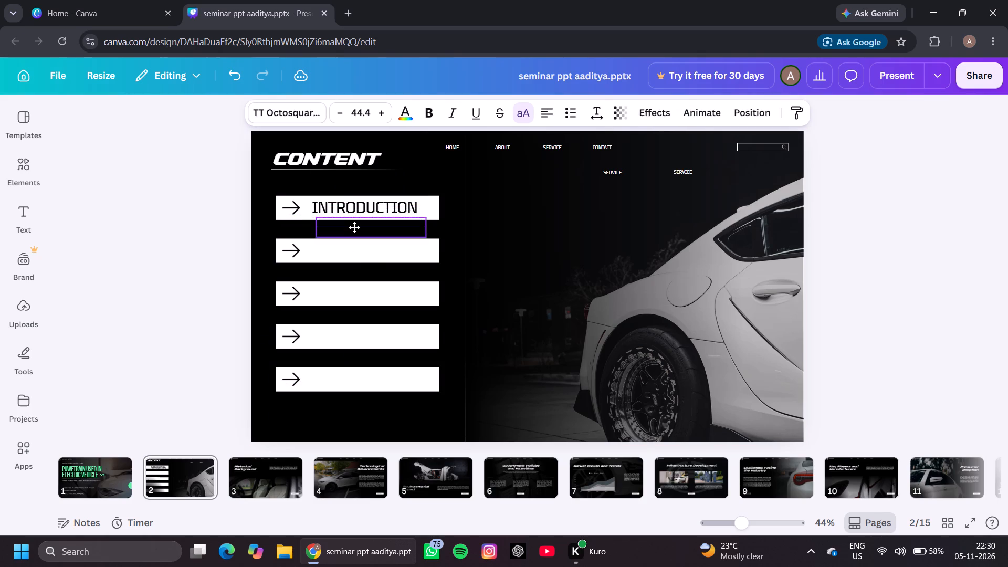
{"action": "left_click_drag", "start_coordinate": [354, 227], "coordinate": [347, 249]}
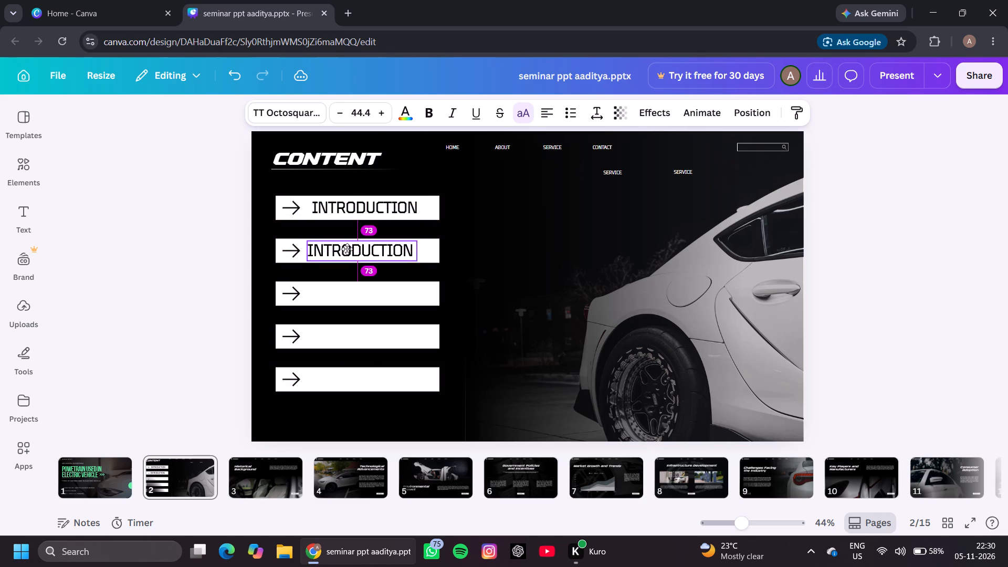
{"action": "left_click_drag", "start_coordinate": [347, 249], "coordinate": [351, 249]}
{"action": "left_click", "coordinate": [367, 213]}
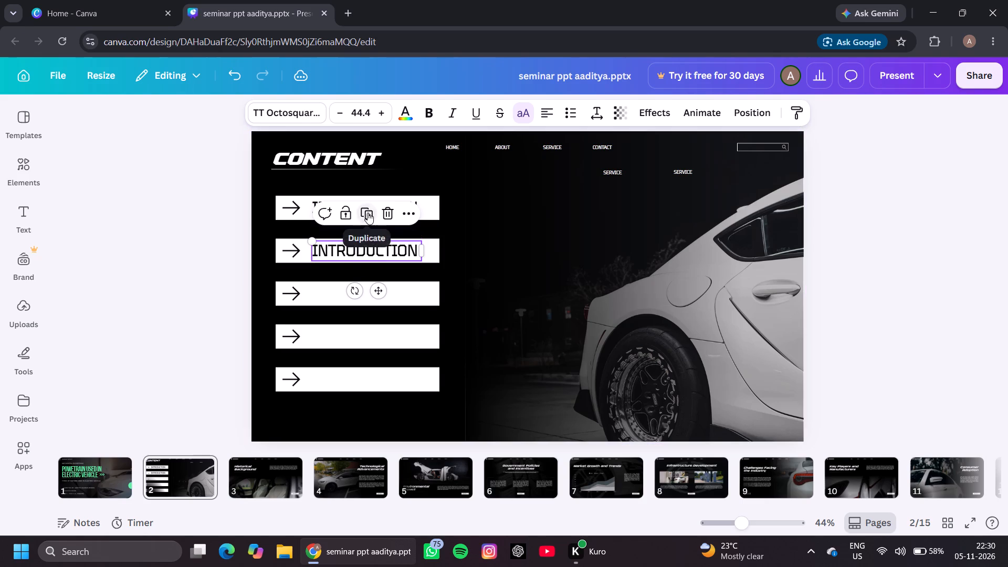
{"action": "left_click", "coordinate": [368, 257]}
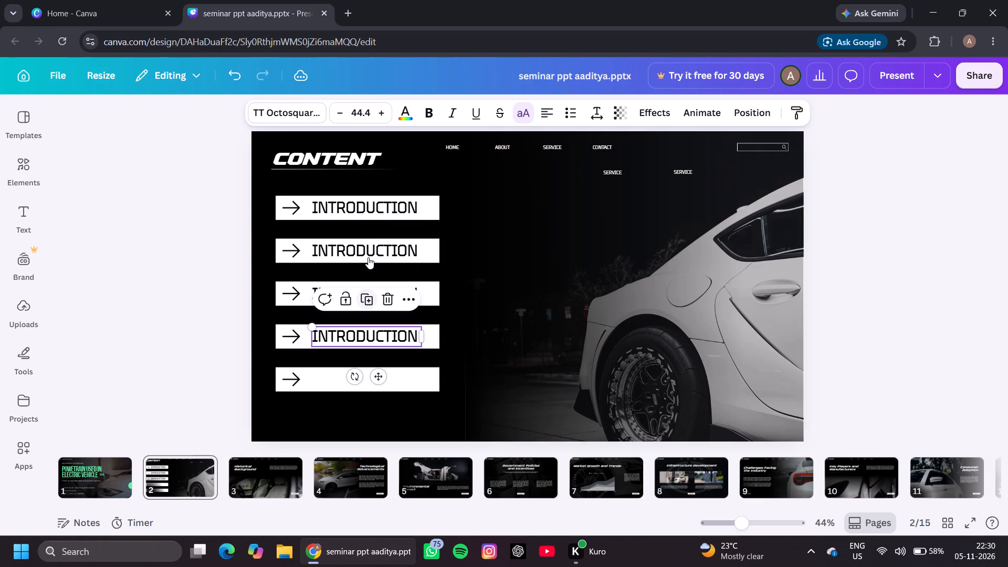
{"action": "left_click", "coordinate": [369, 298]}
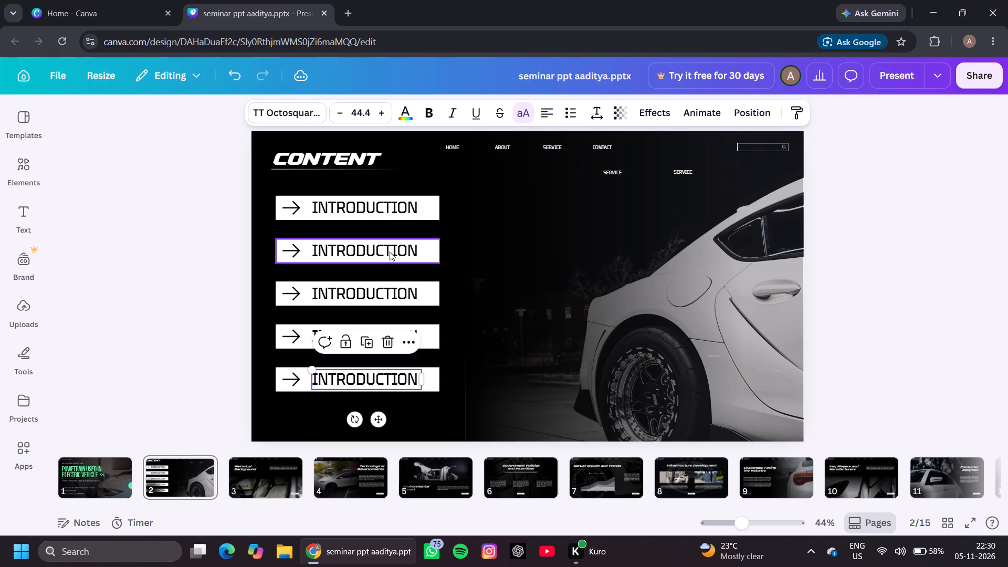
Clear the duplicated "INTRODUCTION" text from the second white bar, ready for a new topic label.
{"action": "left_click", "coordinate": [406, 248]}
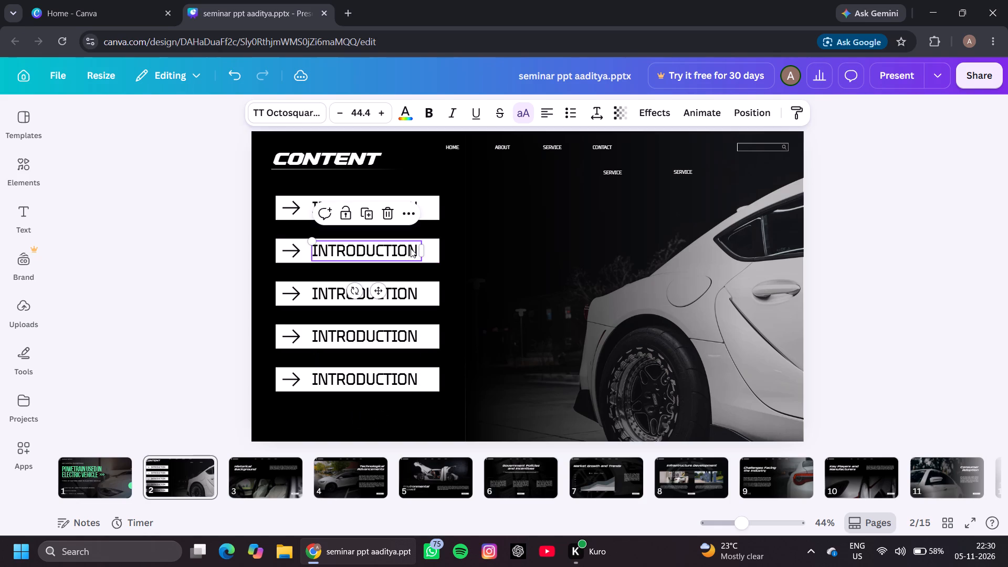
{"action": "left_click", "coordinate": [413, 246]}
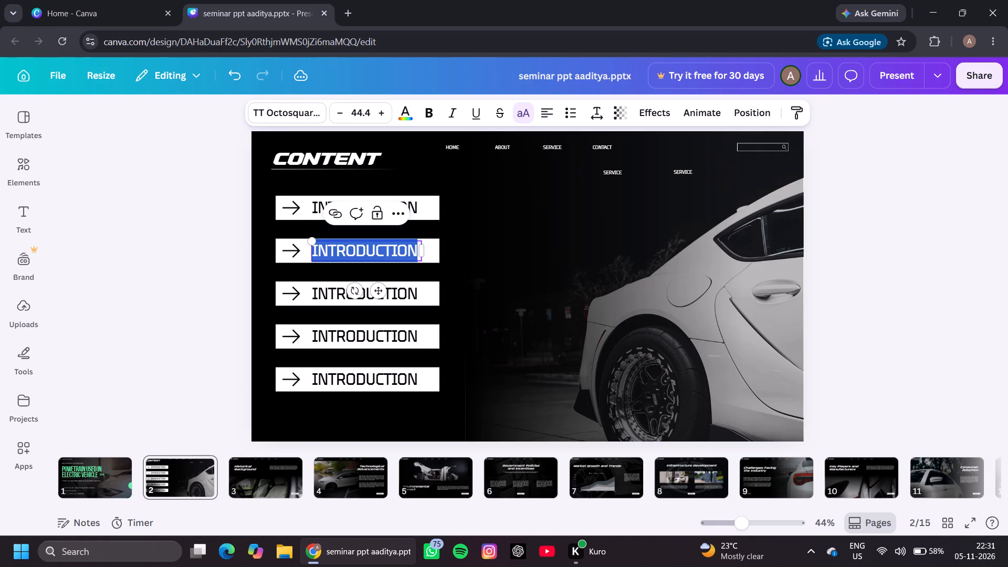
{"action": "key", "text": "BackSpace"}
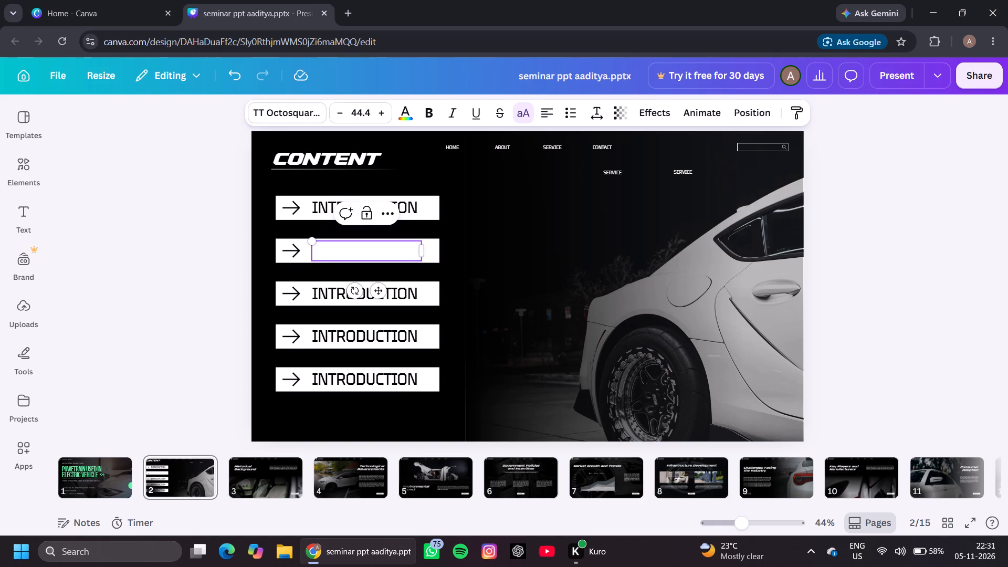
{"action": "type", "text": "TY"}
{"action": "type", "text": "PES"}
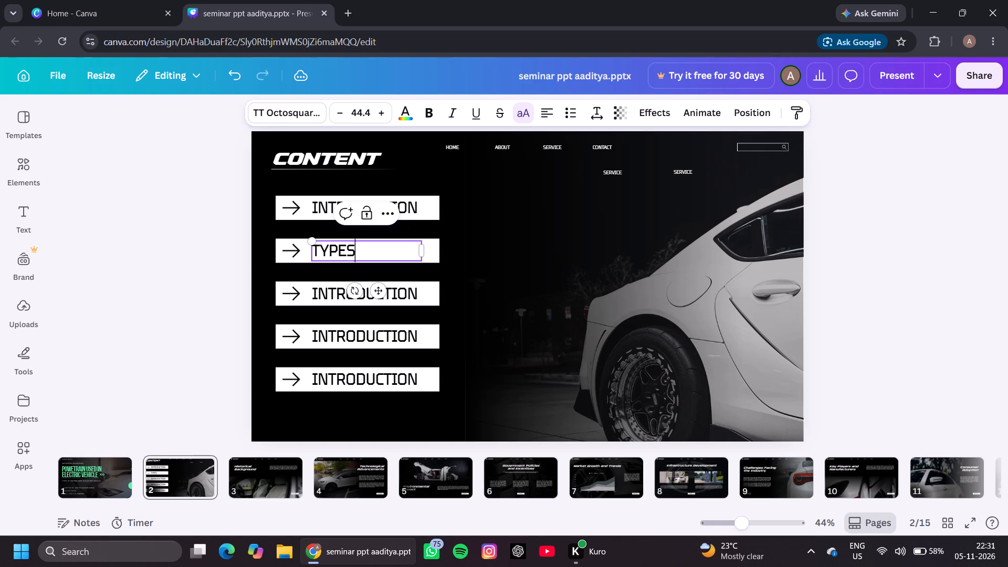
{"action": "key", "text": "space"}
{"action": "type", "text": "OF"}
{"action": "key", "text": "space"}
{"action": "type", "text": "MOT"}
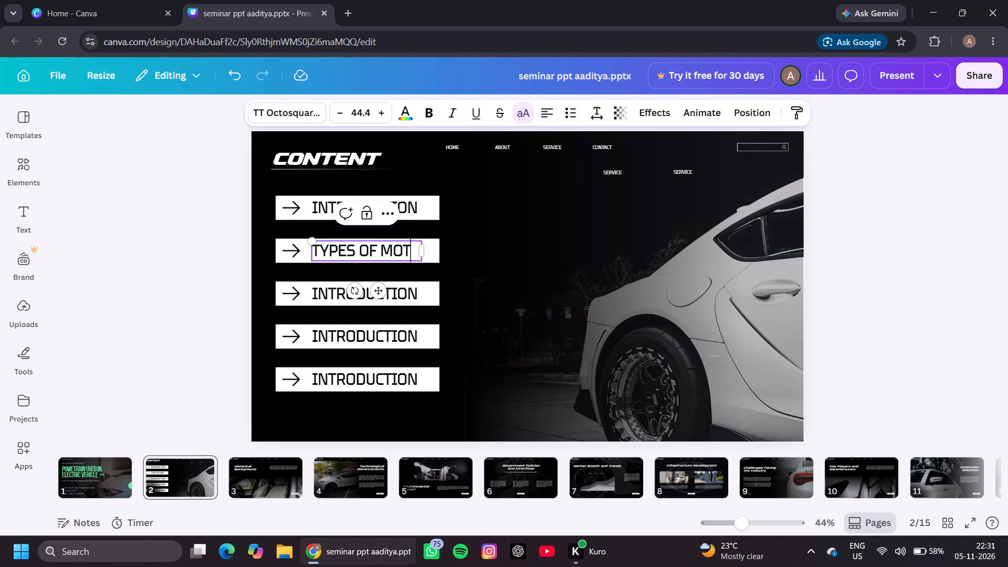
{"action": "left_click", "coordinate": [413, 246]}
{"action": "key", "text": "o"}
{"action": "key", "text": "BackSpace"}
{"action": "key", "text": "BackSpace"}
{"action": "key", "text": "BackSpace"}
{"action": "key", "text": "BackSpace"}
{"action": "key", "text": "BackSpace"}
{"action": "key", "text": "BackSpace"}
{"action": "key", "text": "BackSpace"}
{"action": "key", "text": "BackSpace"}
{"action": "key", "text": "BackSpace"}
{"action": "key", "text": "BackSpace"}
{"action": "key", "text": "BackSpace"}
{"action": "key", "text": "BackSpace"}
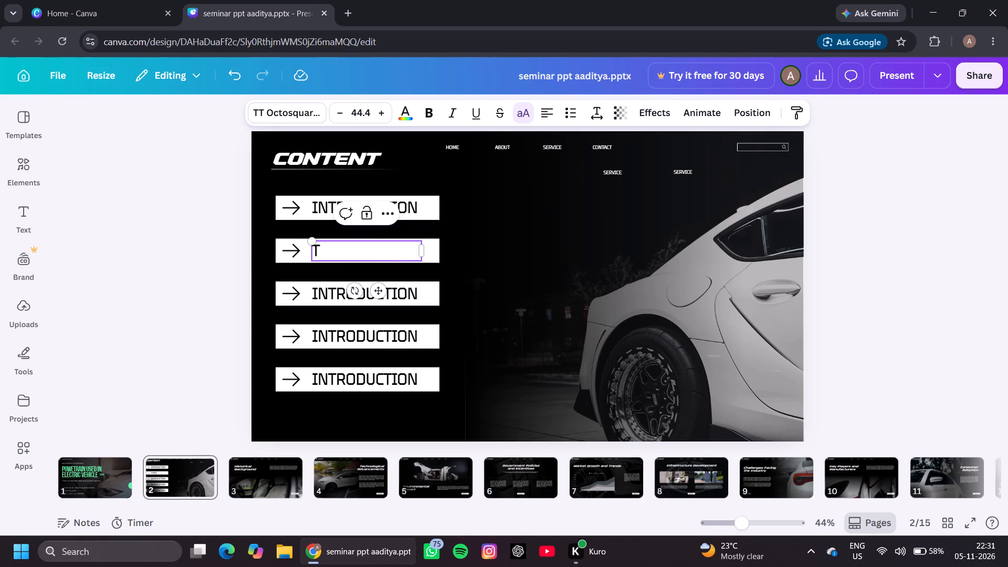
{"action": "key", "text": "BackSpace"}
Enter "EV POWERTRAIN" as the topic label in the second white bar.
{"action": "key", "text": "e"}
{"action": "key", "text": "v"}
{"action": "key", "text": "space"}
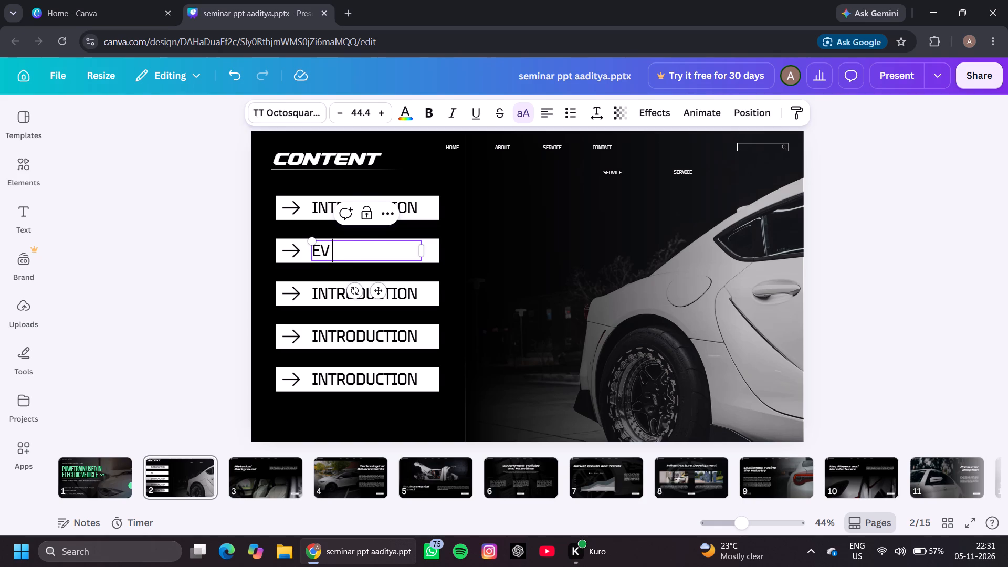
{"action": "type", "text": "PO"}
{"action": "type", "text": "WERTRAIN"}
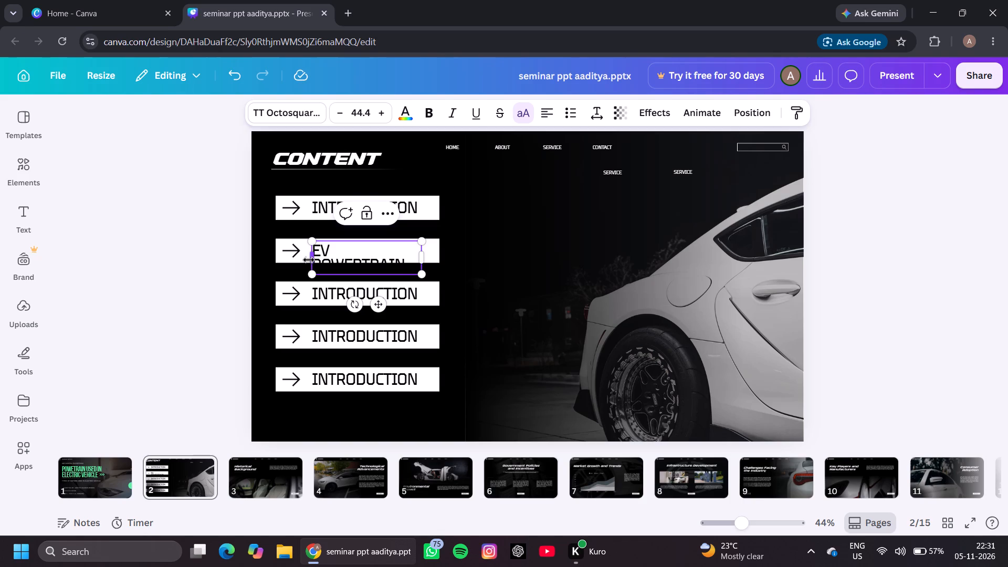
Widen the "EV POWERTRAIN" text box to fit one line and align it within its bar to the left edge of the other labels.
{"action": "left_click_drag", "start_coordinate": [309, 260], "coordinate": [293, 258]}
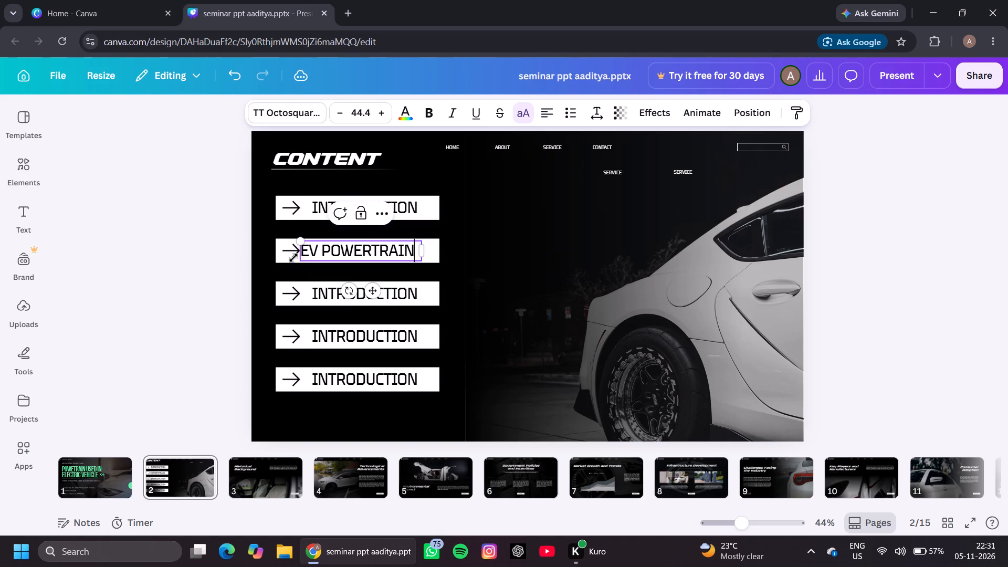
{"action": "left_click_drag", "start_coordinate": [332, 252], "coordinate": [339, 251]}
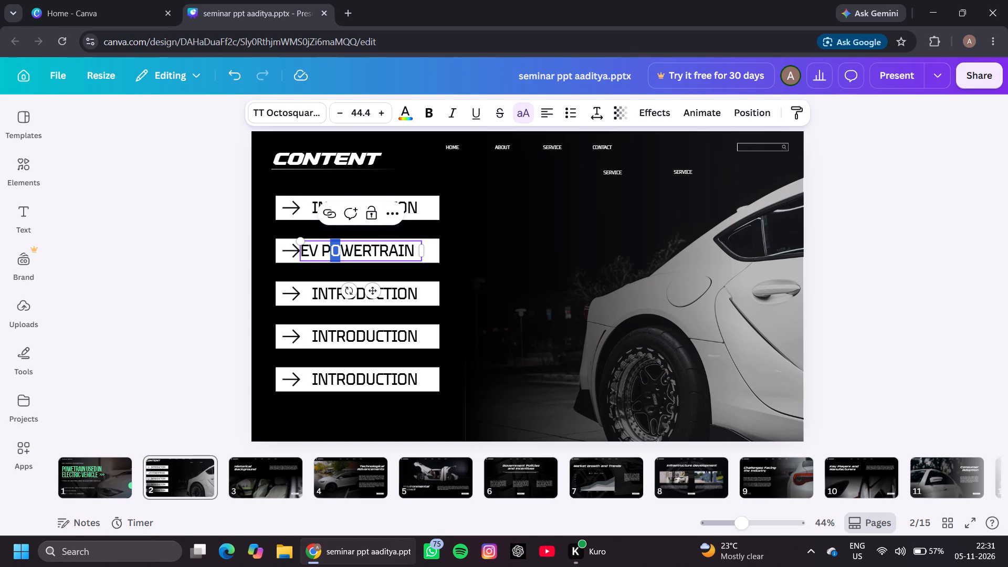
{"action": "left_click", "coordinate": [427, 253]}
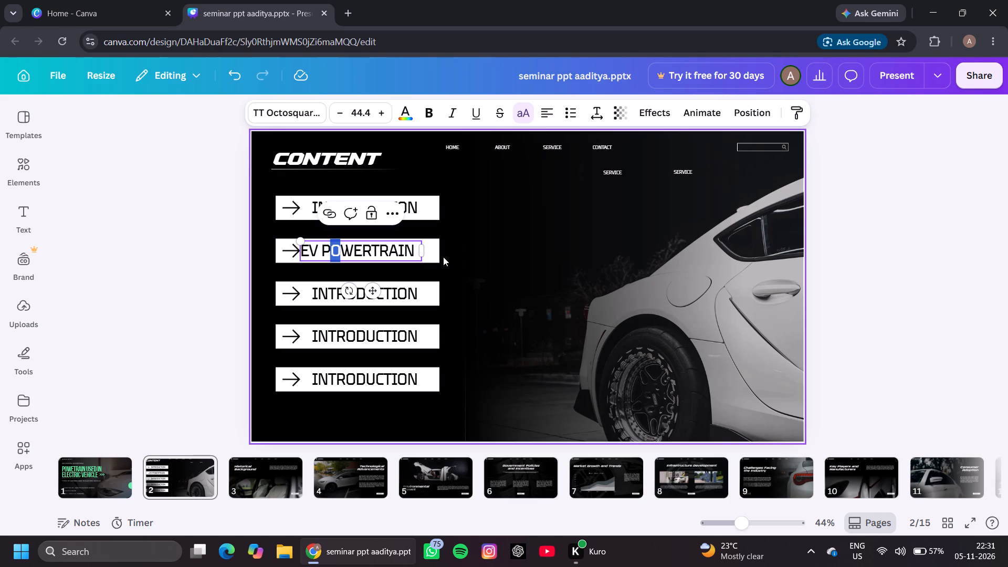
{"action": "left_click", "coordinate": [443, 257]}
{"action": "left_click_drag", "start_coordinate": [387, 254], "coordinate": [394, 254]}
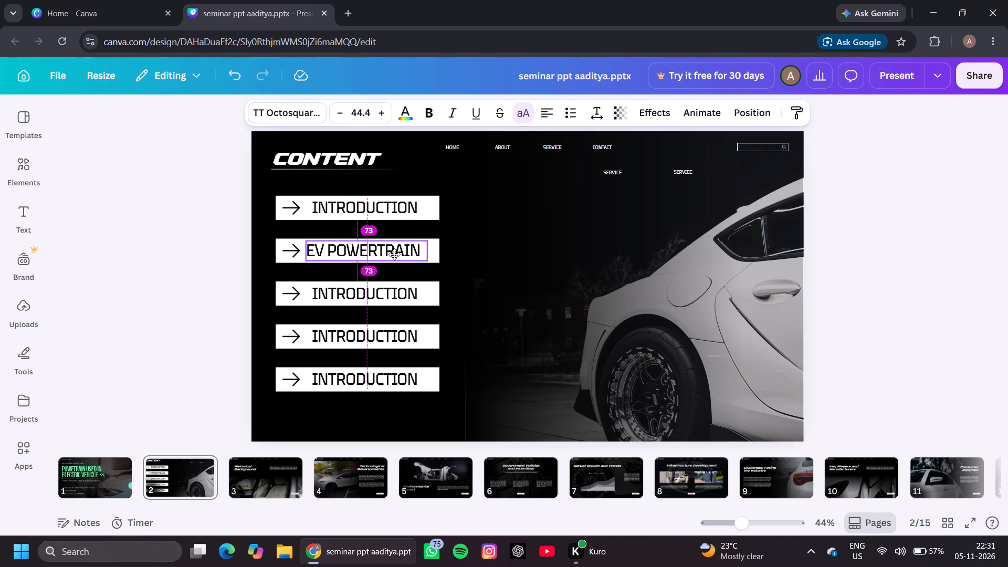
{"action": "left_click_drag", "start_coordinate": [394, 254], "coordinate": [397, 254]}
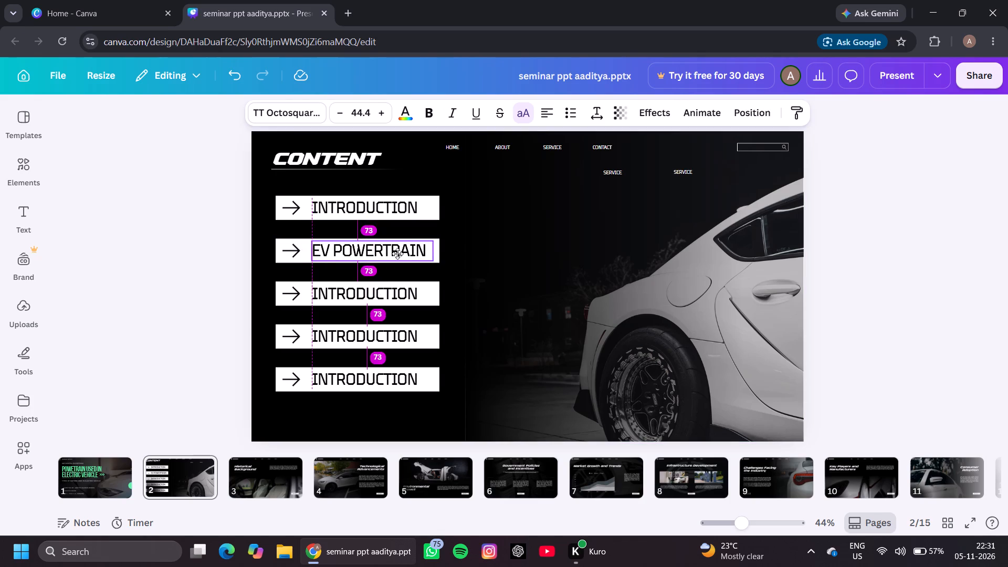
{"action": "left_click_drag", "start_coordinate": [397, 254], "coordinate": [397, 253]}
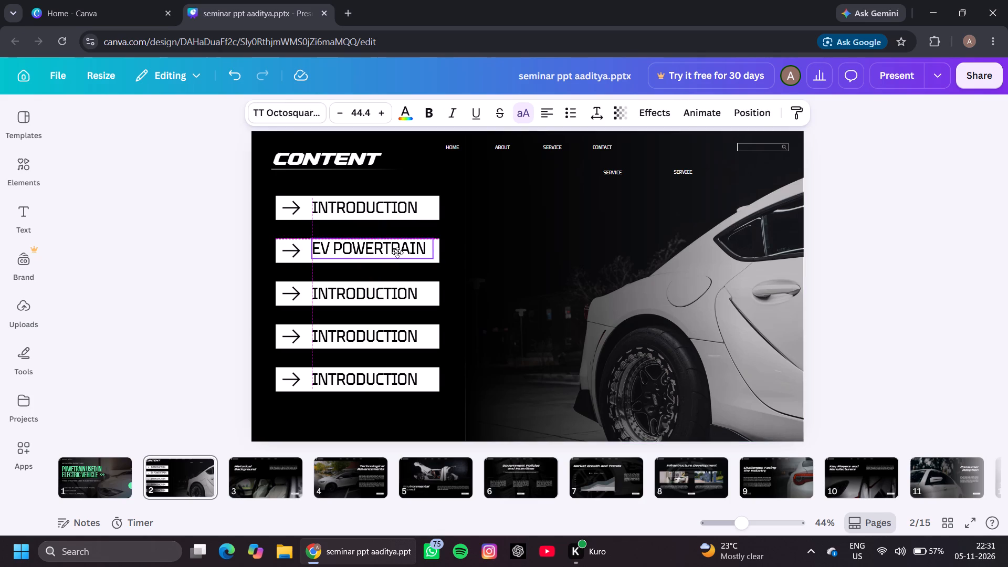
{"action": "left_click_drag", "start_coordinate": [397, 253], "coordinate": [397, 255]}
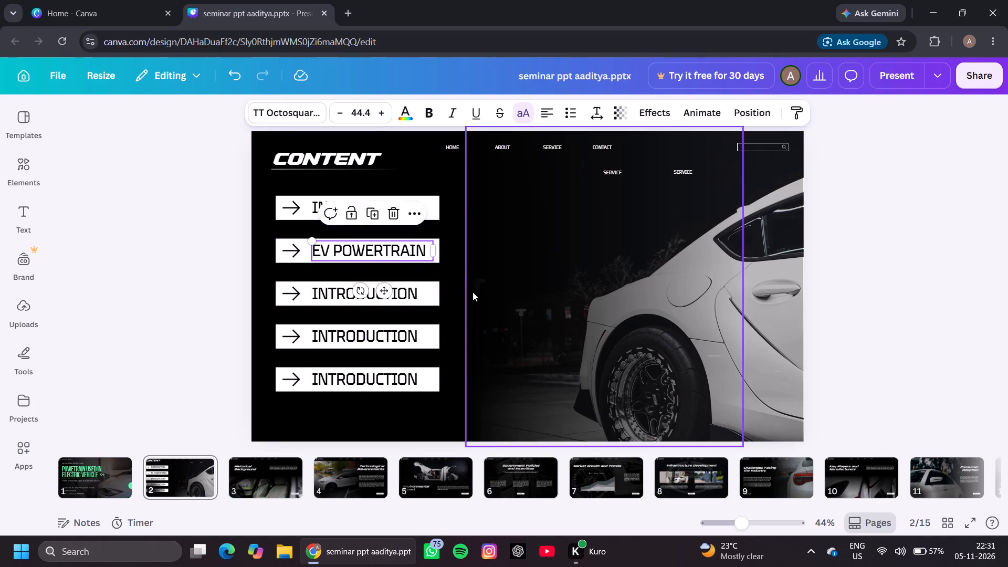
{"action": "left_click", "coordinate": [472, 292]}
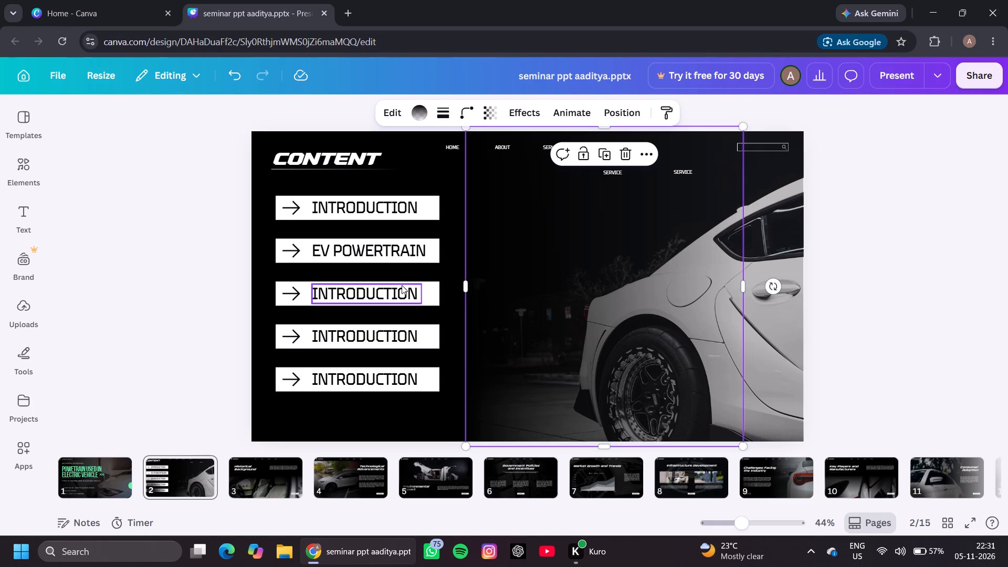
Replace the "INTRODUCTION" text in the third white bar with "TYPES OF MOTOR USED IN EV".
{"action": "left_click", "coordinate": [412, 291]}
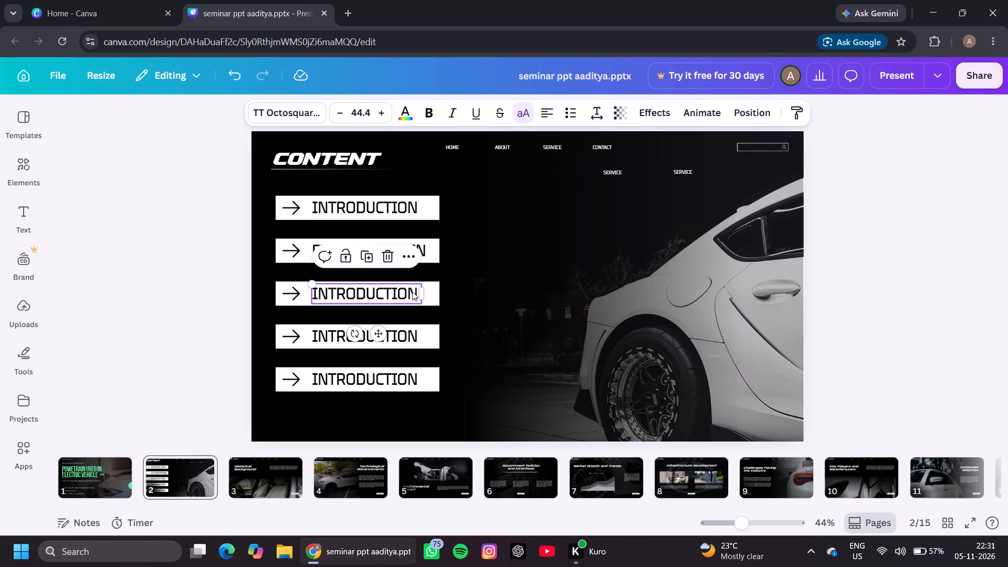
{"action": "left_click", "coordinate": [412, 291]}
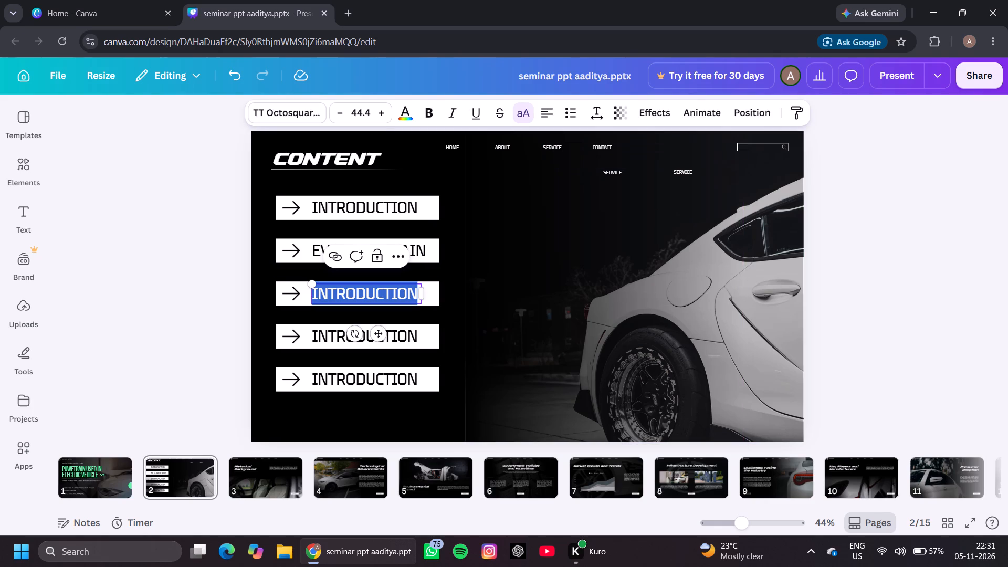
{"action": "key", "text": "BackSpace"}
{"action": "key", "text": "t"}
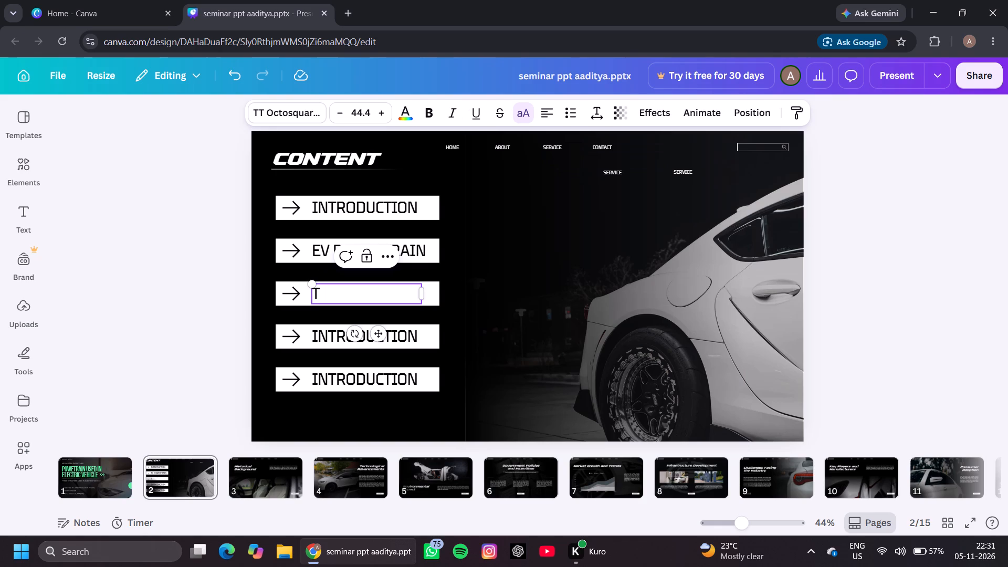
{"action": "type", "text": "YP"}
{"action": "type", "text": "ES OF"}
{"action": "key", "text": "space"}
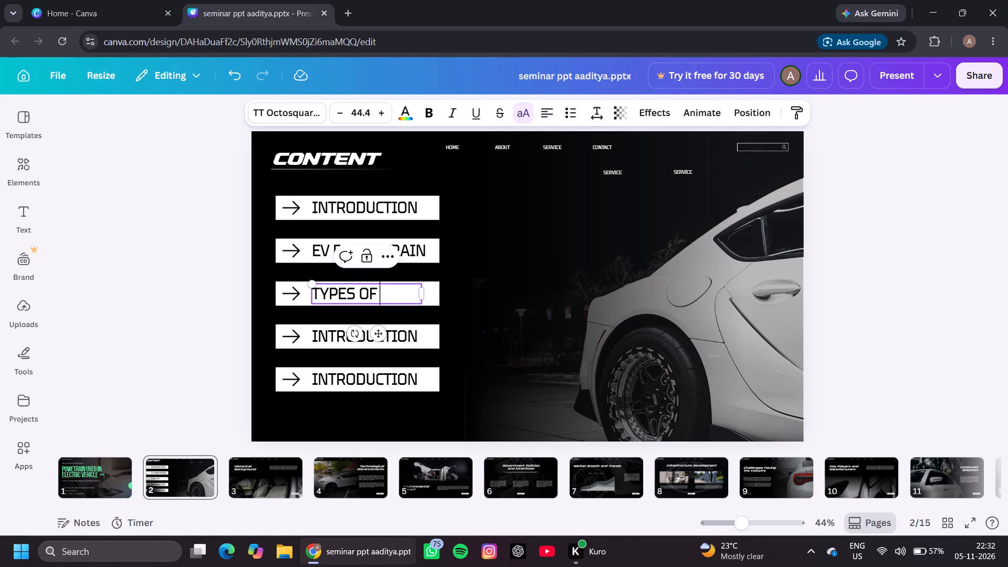
{"action": "type", "text": "MOTORUSE"}
{"action": "key", "text": "space"}
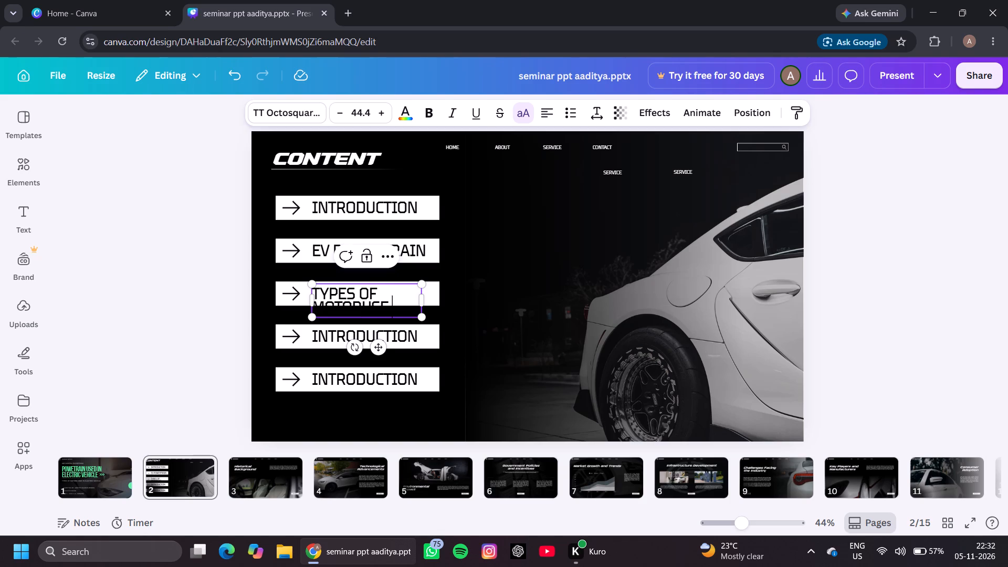
{"action": "key", "text": "BackSpace"}
{"action": "key", "text": "BackSpace"}
{"action": "key", "text": "BackSpace"}
{"action": "key", "text": "BackSpace"}
{"action": "key", "text": "space"}
{"action": "type", "text": "USED IN EV"}
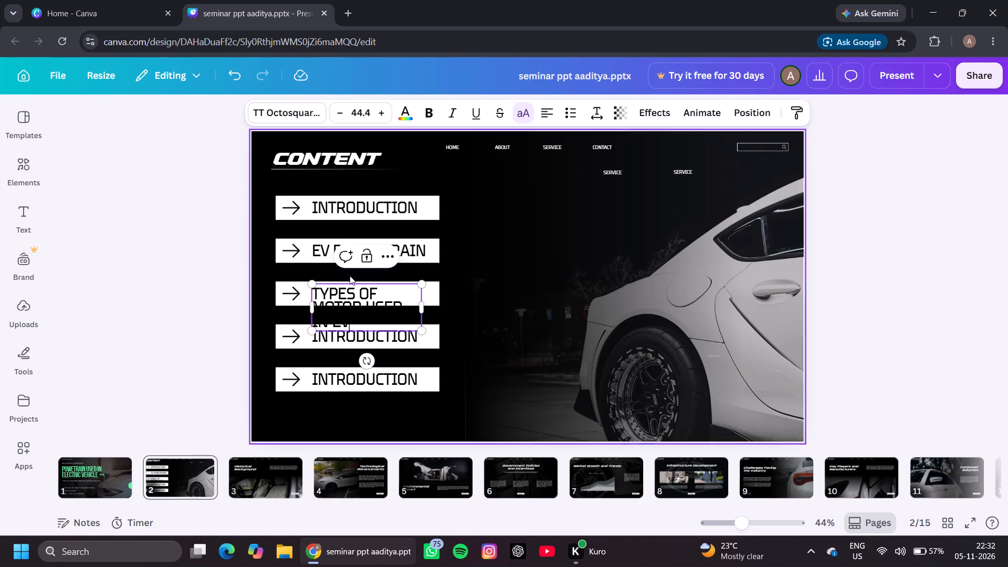
Shrink the "TYPES OF MOTOR USED IN EV" label to font size 35.2 and widen its text box to fit one line.
{"action": "left_click", "coordinate": [312, 307]}
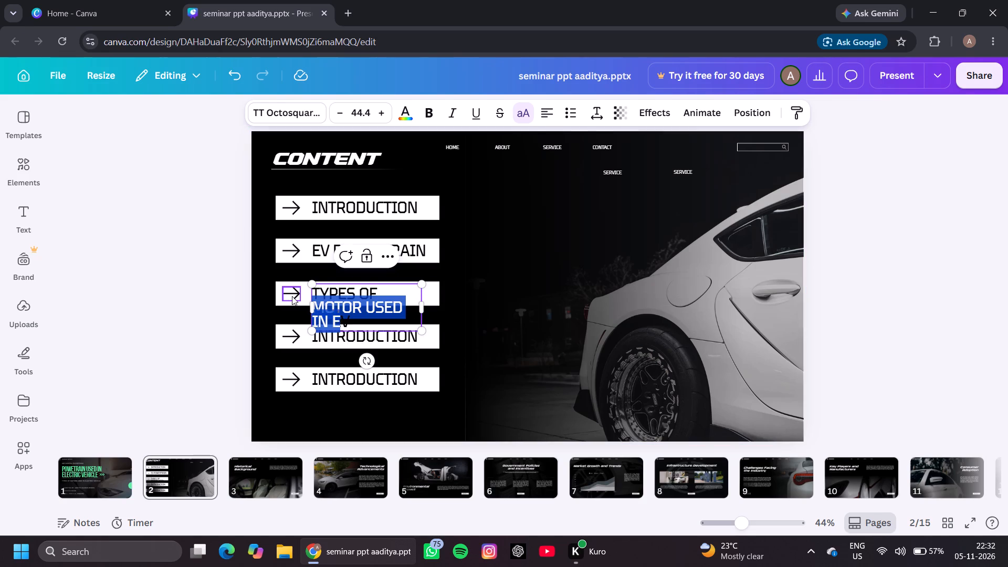
{"action": "left_click_drag", "start_coordinate": [311, 307], "coordinate": [282, 298]}
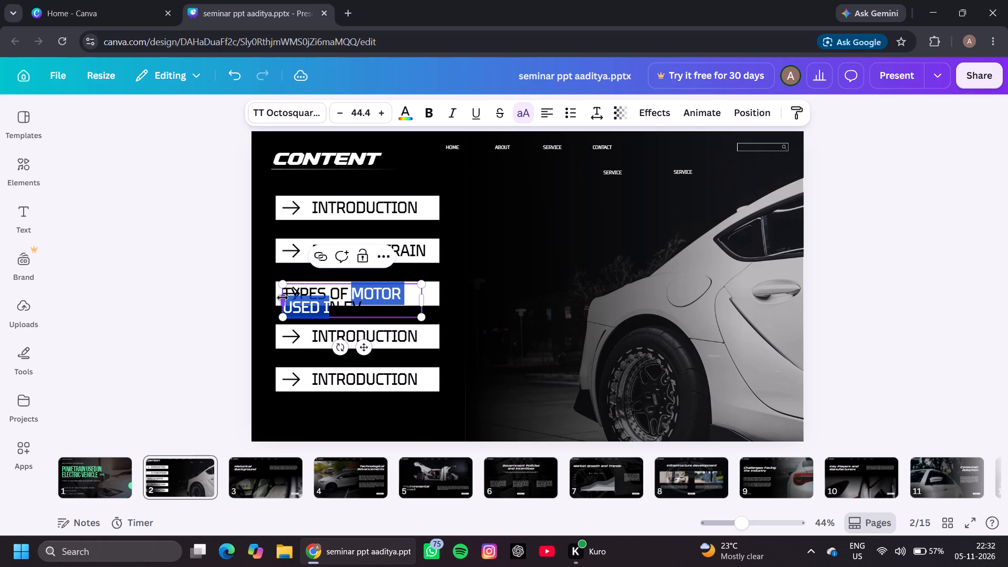
{"action": "left_click_drag", "start_coordinate": [282, 286], "coordinate": [286, 286]}
{"action": "left_click_drag", "start_coordinate": [286, 286], "coordinate": [322, 298]}
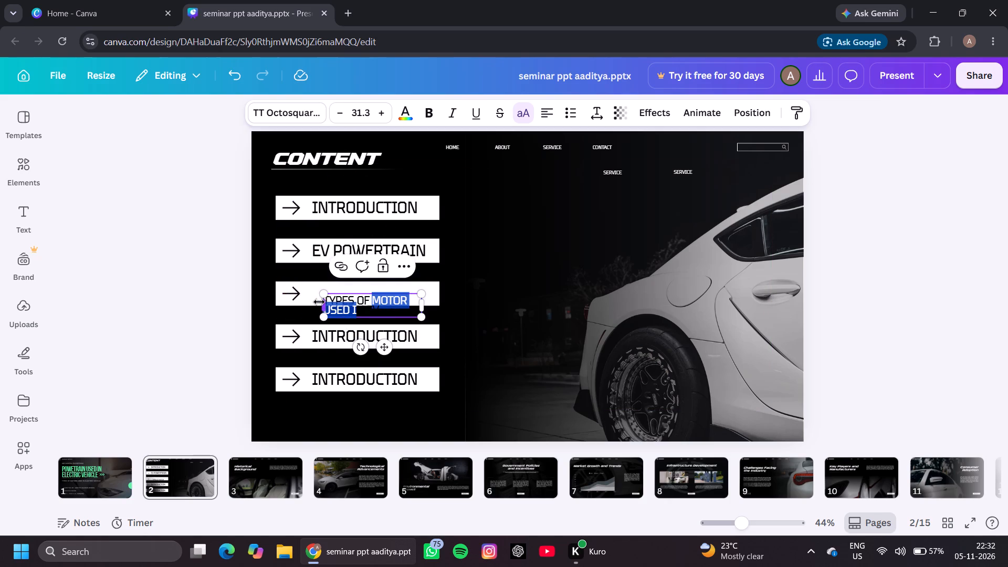
{"action": "left_click", "coordinate": [327, 307]}
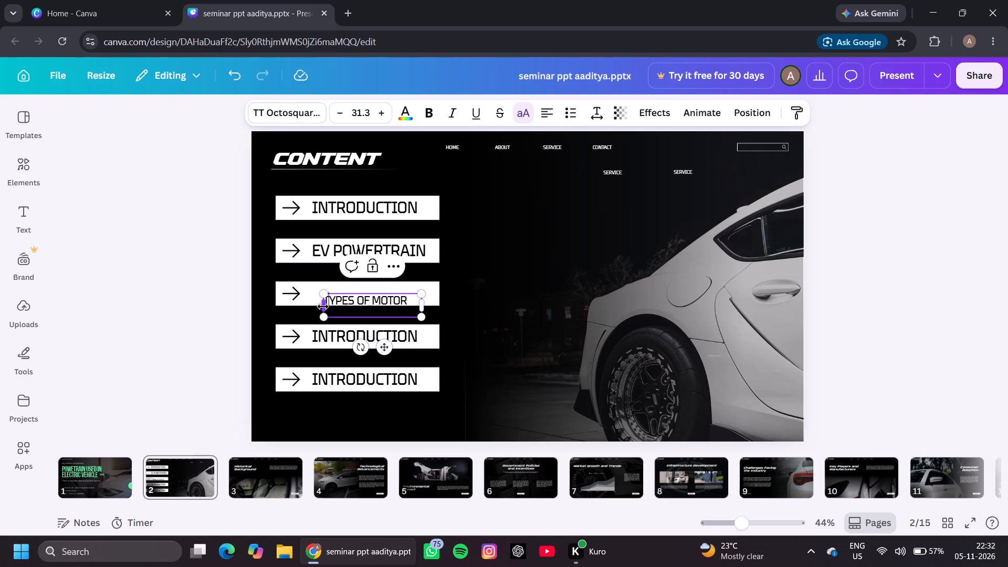
{"action": "left_click_drag", "start_coordinate": [323, 307], "coordinate": [306, 299]}
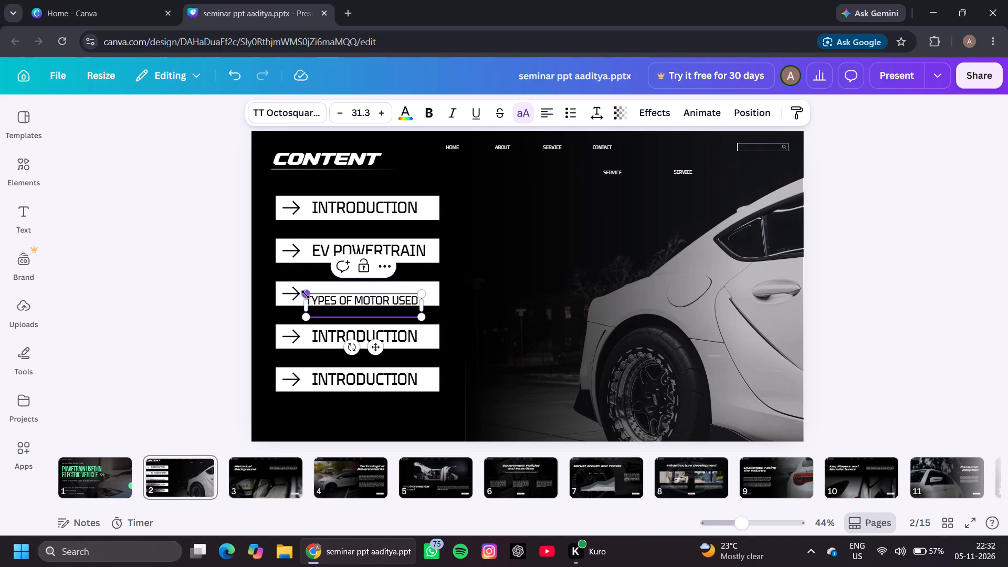
{"action": "left_click_drag", "start_coordinate": [306, 295], "coordinate": [294, 282]}
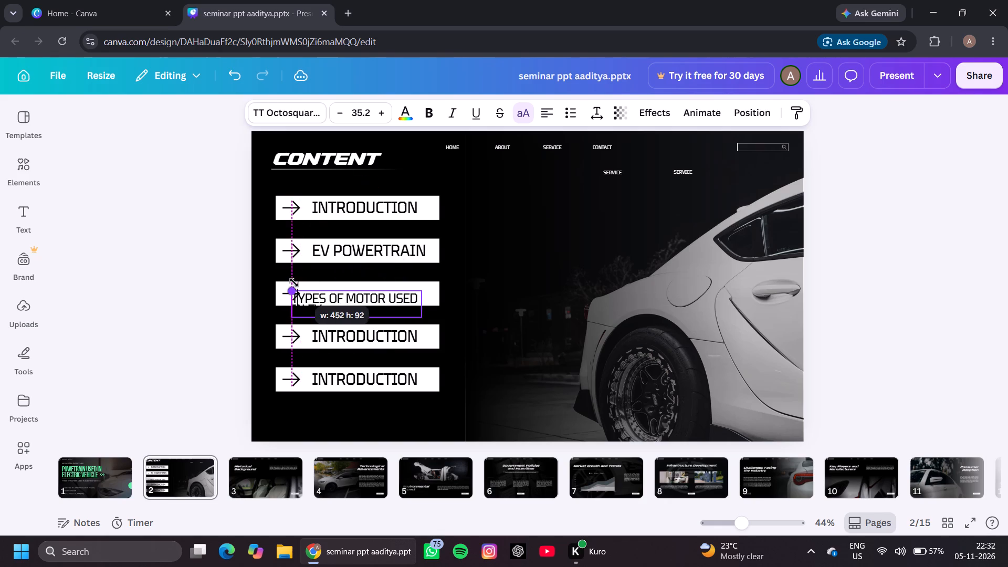
{"action": "left_click_drag", "start_coordinate": [294, 282], "coordinate": [294, 278]}
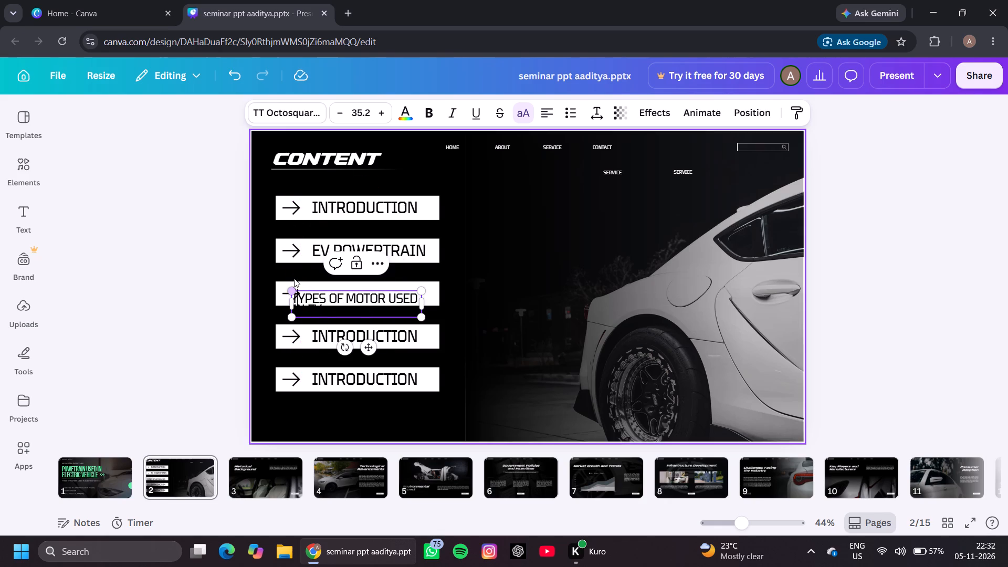
{"action": "left_click_drag", "start_coordinate": [289, 299], "coordinate": [287, 299]}
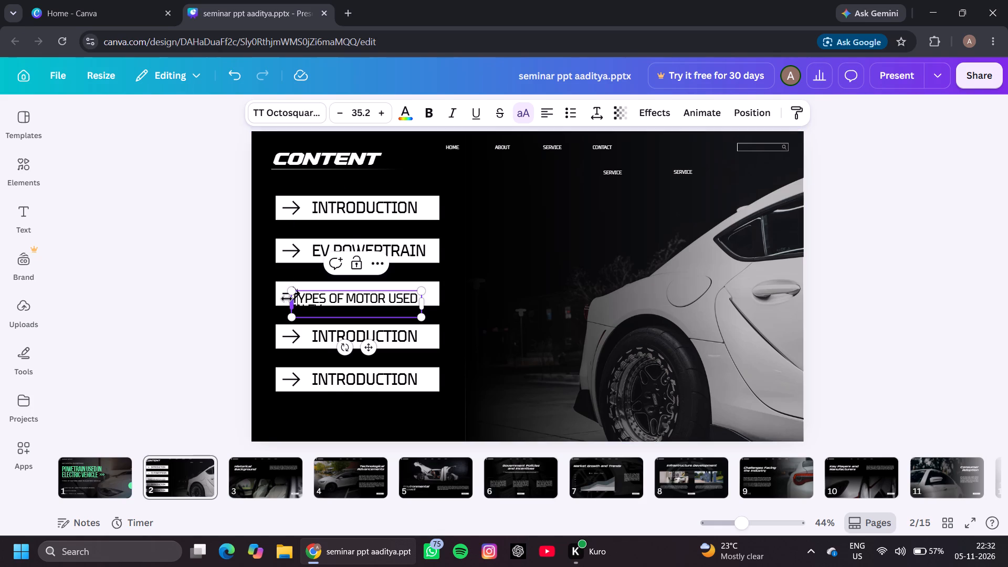
{"action": "left_click_drag", "start_coordinate": [287, 299], "coordinate": [253, 289]}
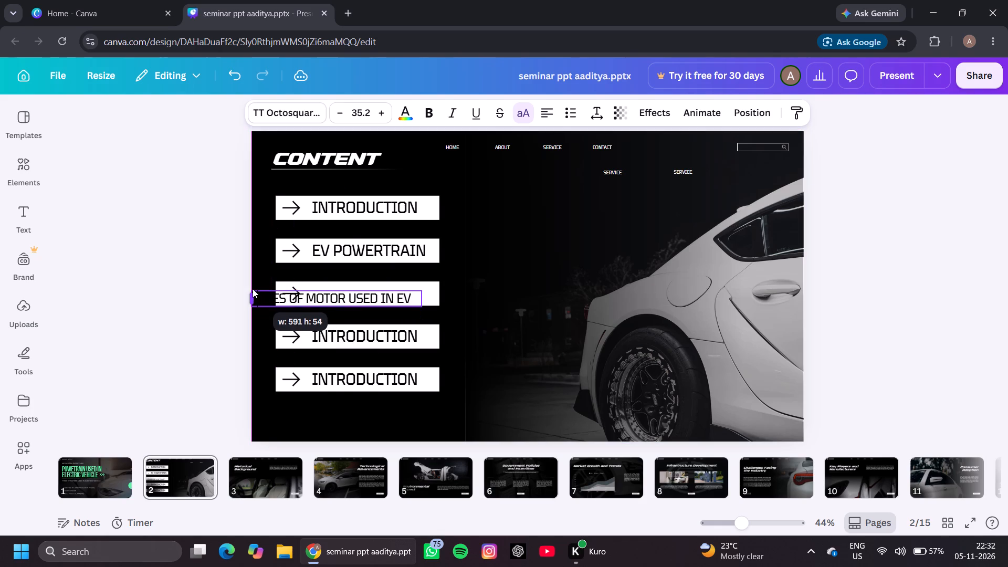
{"action": "left_click_drag", "start_coordinate": [253, 289], "coordinate": [258, 289]}
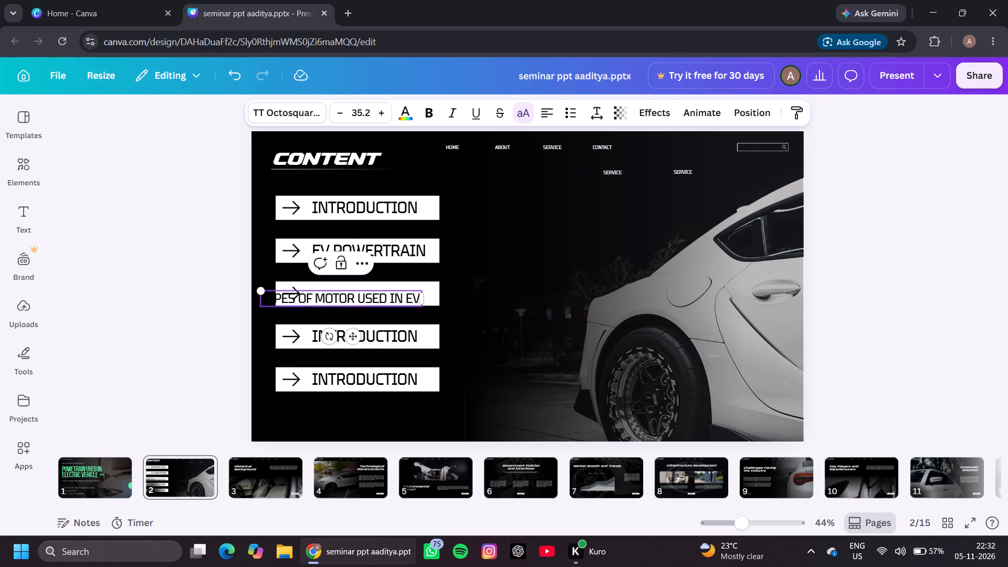
Extend the third white bar's right end to make room for the longer topic label.
{"action": "left_click", "coordinate": [437, 298]}
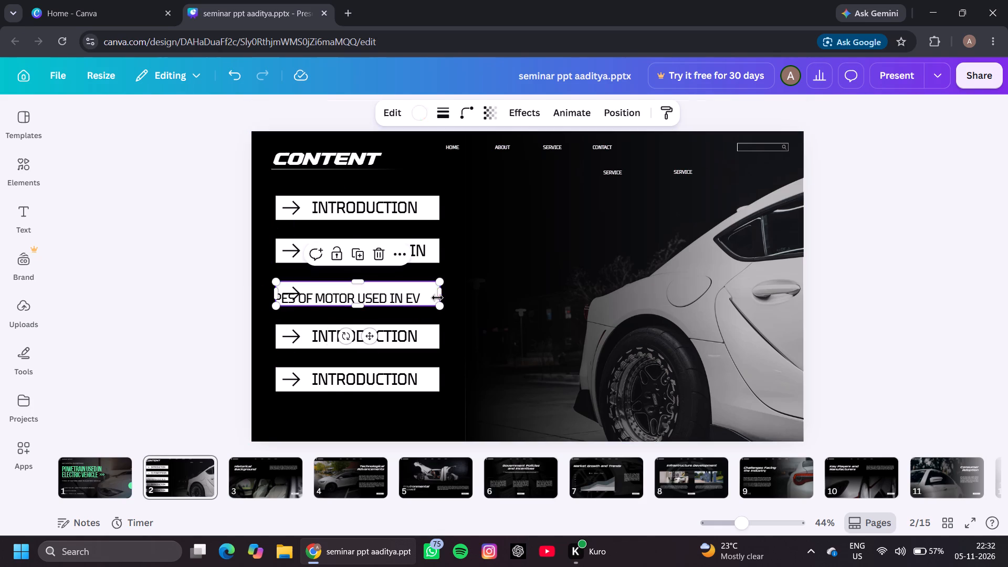
{"action": "left_click_drag", "start_coordinate": [438, 297], "coordinate": [464, 296]}
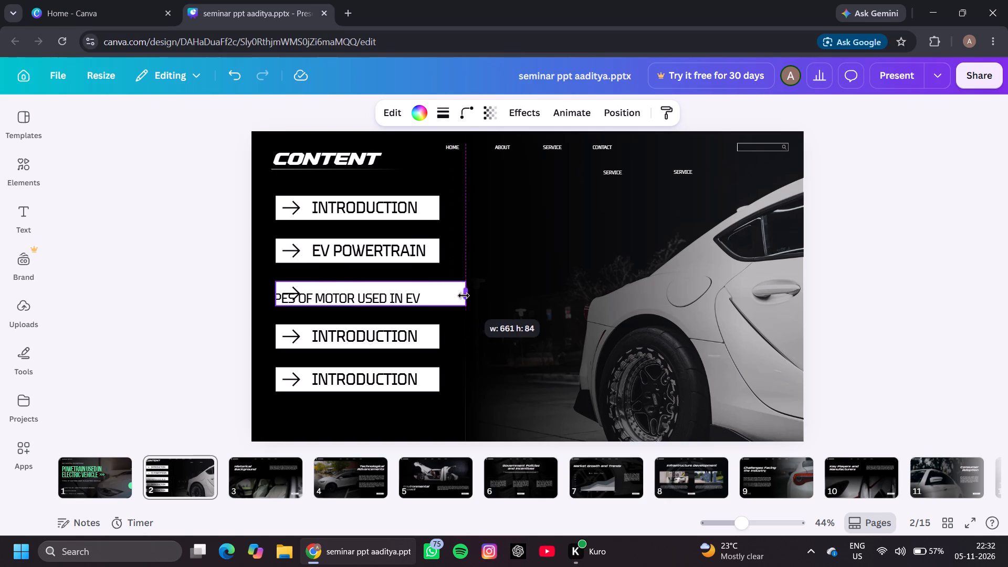
{"action": "left_click_drag", "start_coordinate": [464, 296], "coordinate": [483, 296]}
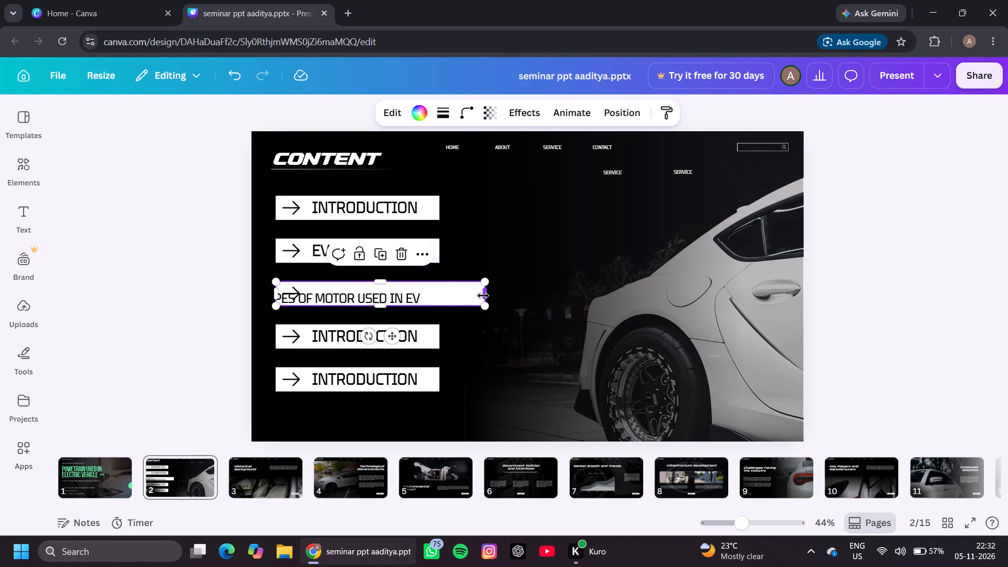
{"action": "left_click", "coordinate": [377, 296]}
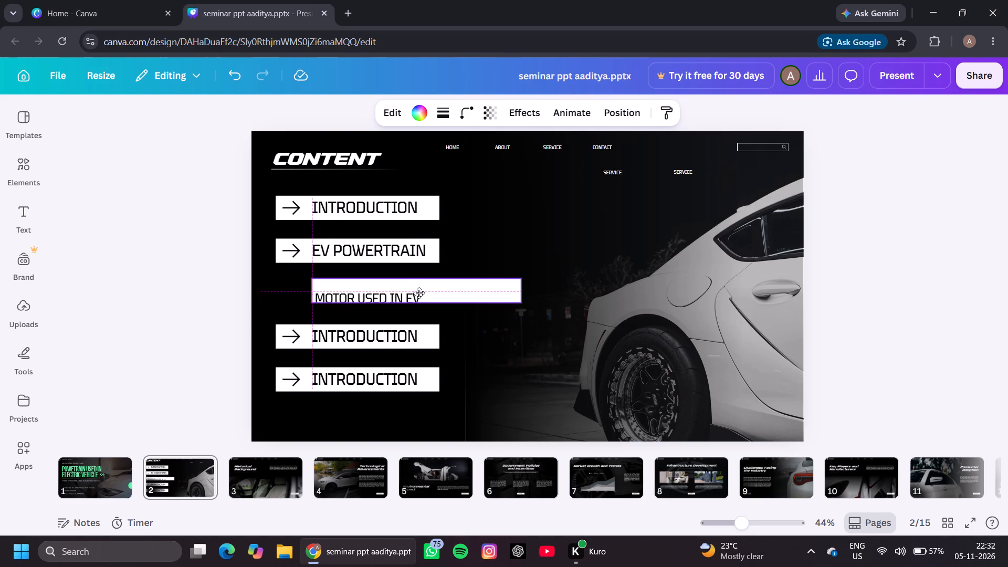
{"action": "left_click", "coordinate": [382, 297]}
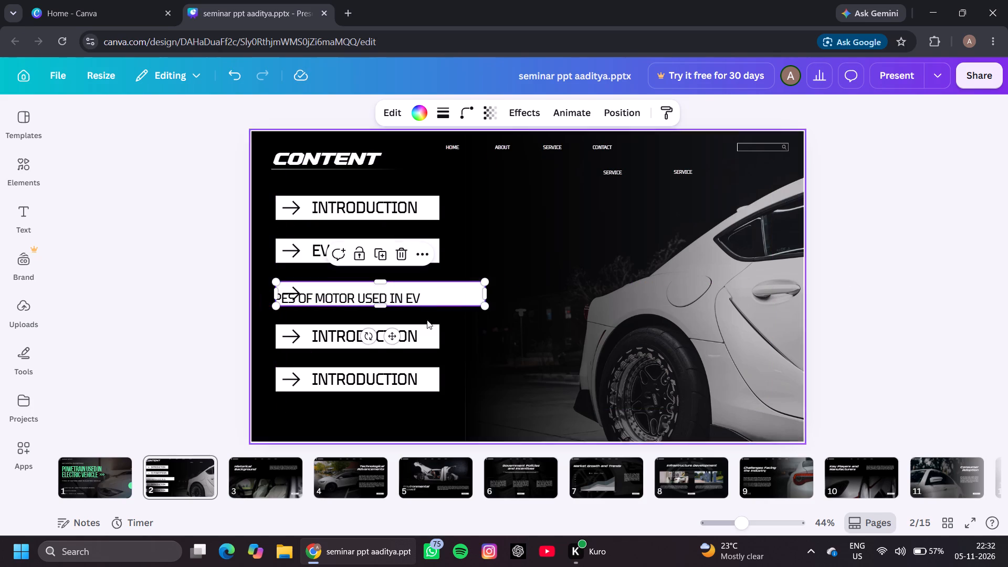
Move the "TYPES OF MOTOR USED IN EV" label into the third bar, just after the arrow.
{"action": "left_click", "coordinate": [453, 330]}
{"action": "left_click_drag", "start_coordinate": [413, 301], "coordinate": [459, 297]}
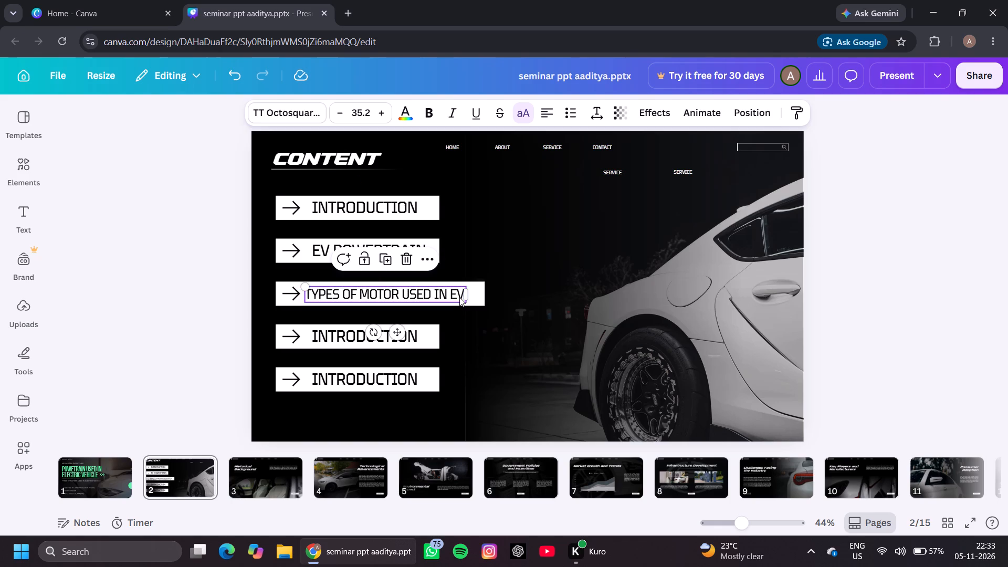
Set the font size of the "TYPES OF MOTOR USED IN EV" label to 40.
{"action": "left_click", "coordinate": [396, 246]}
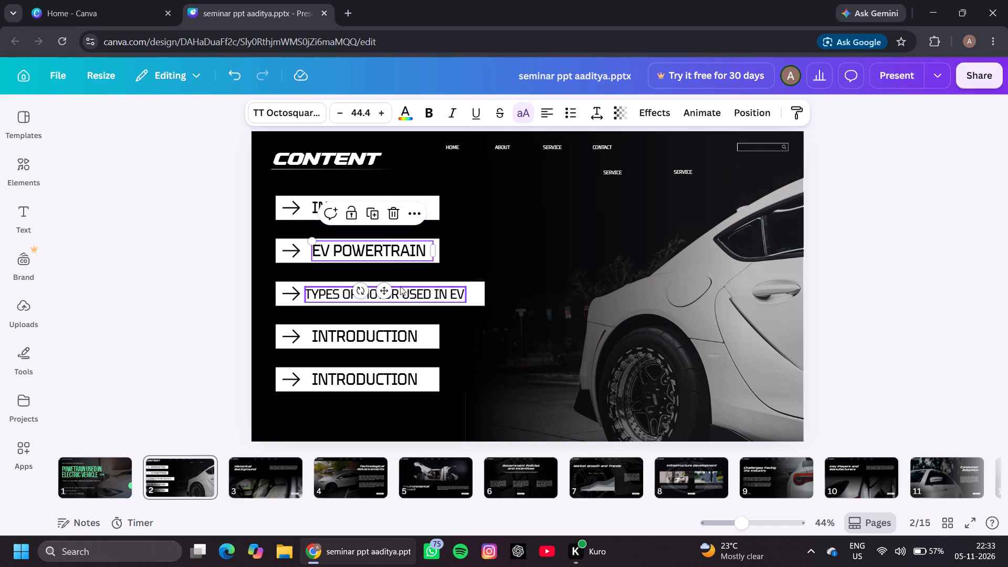
{"action": "left_click", "coordinate": [413, 288]}
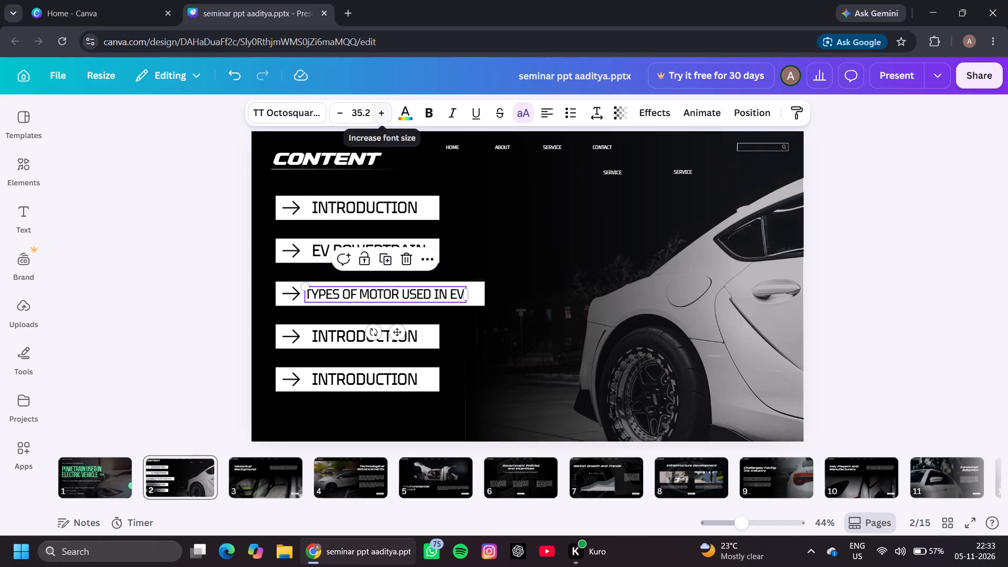
{"action": "left_click", "coordinate": [366, 113]}
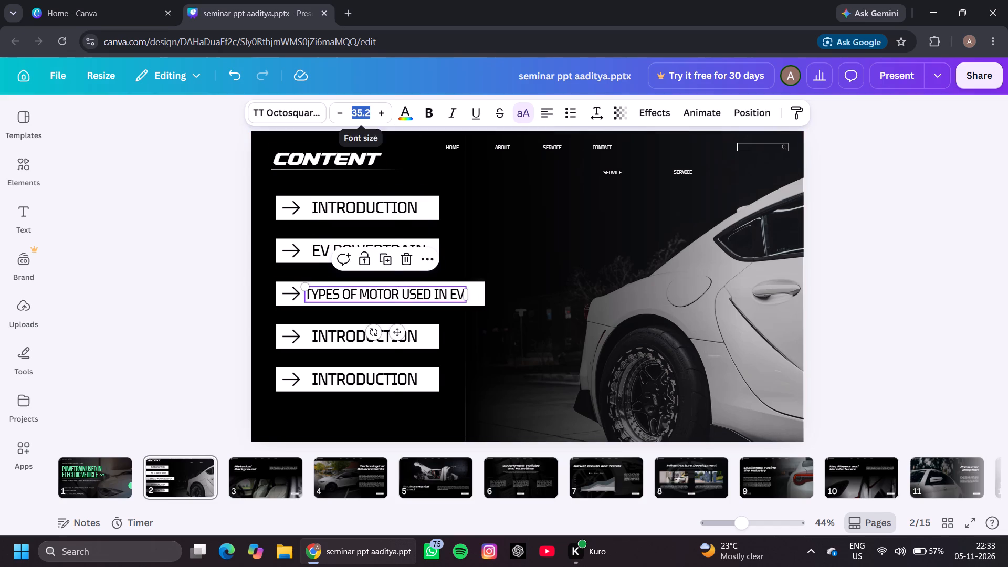
{"action": "key", "text": "BackSpace"}
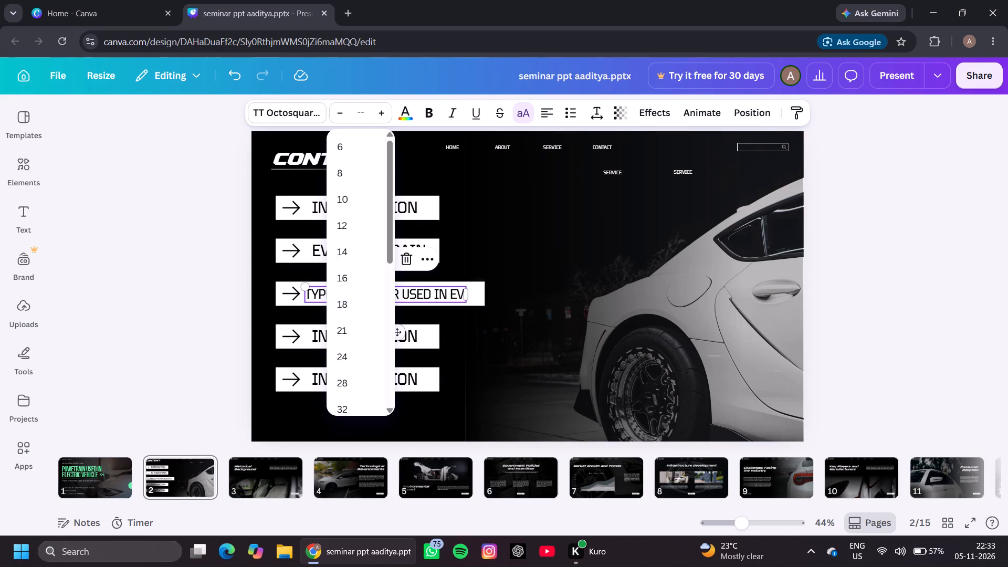
{"action": "type", "text": "40"}
{"action": "key", "text": "Return"}
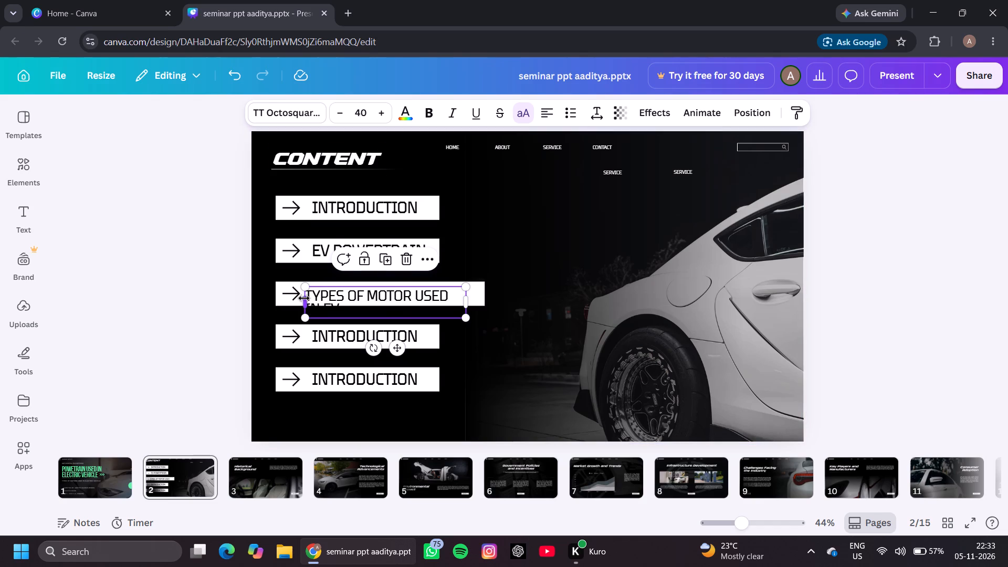
Widen the "TYPES OF MOTOR USED IN EV" text box to one line and place it right beside the arrow in its bar.
{"action": "left_click_drag", "start_coordinate": [304, 298], "coordinate": [294, 300]}
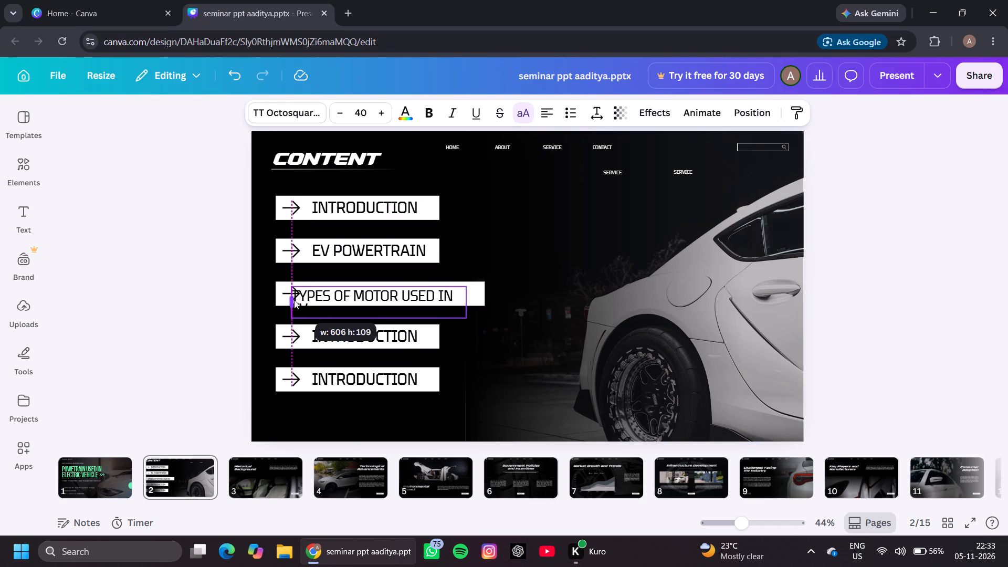
{"action": "left_click_drag", "start_coordinate": [294, 300], "coordinate": [282, 300]}
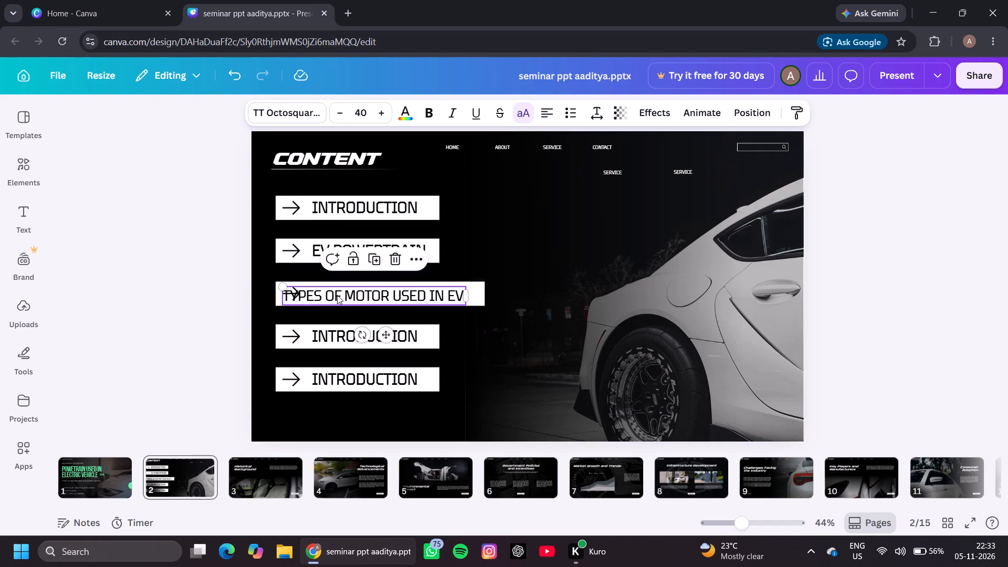
{"action": "left_click", "coordinate": [337, 295]}
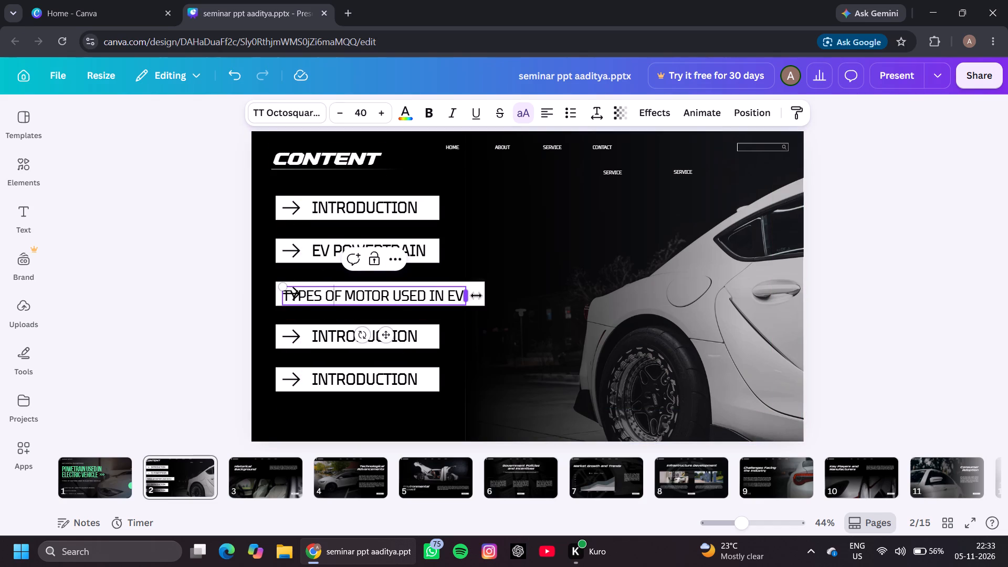
{"action": "left_click", "coordinate": [484, 325]}
{"action": "left_click", "coordinate": [458, 325]}
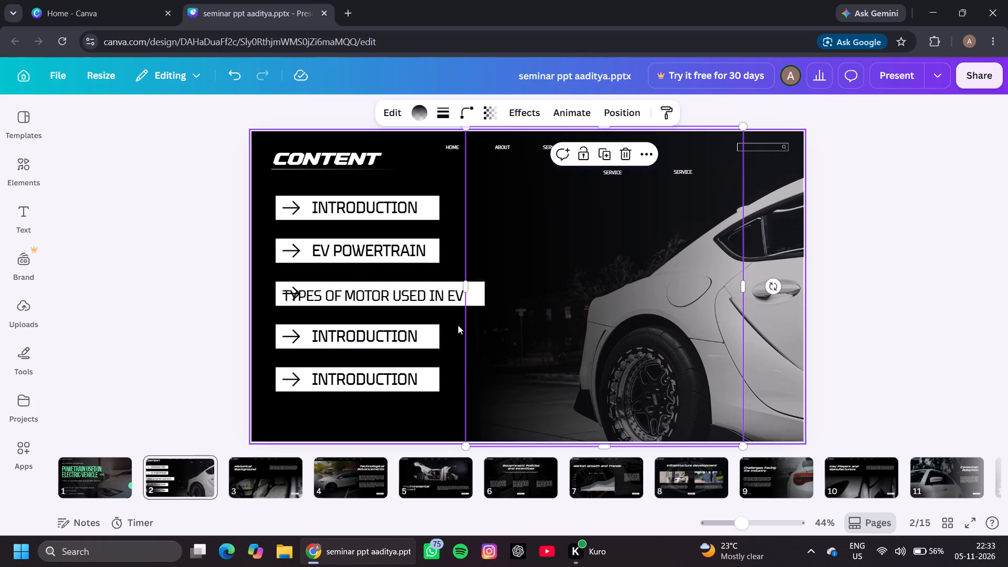
{"action": "left_click_drag", "start_coordinate": [443, 300], "coordinate": [456, 299]}
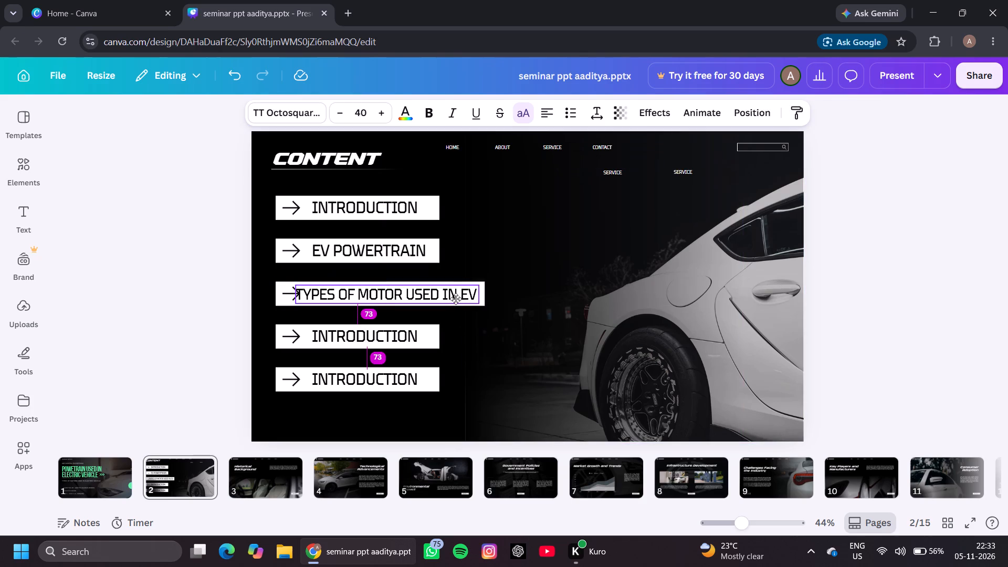
{"action": "left_click_drag", "start_coordinate": [456, 299], "coordinate": [460, 299]}
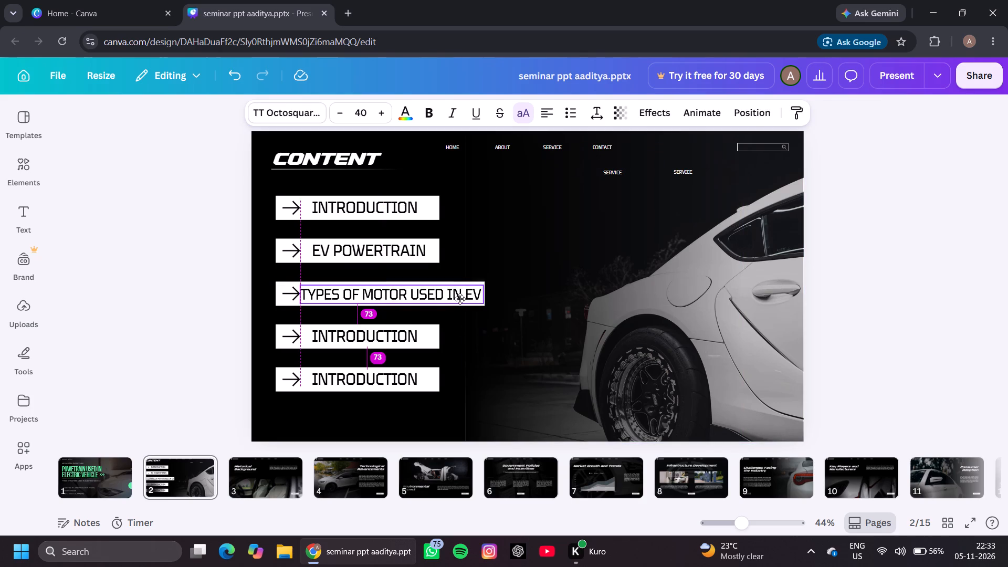
{"action": "left_click_drag", "start_coordinate": [460, 299], "coordinate": [461, 299]}
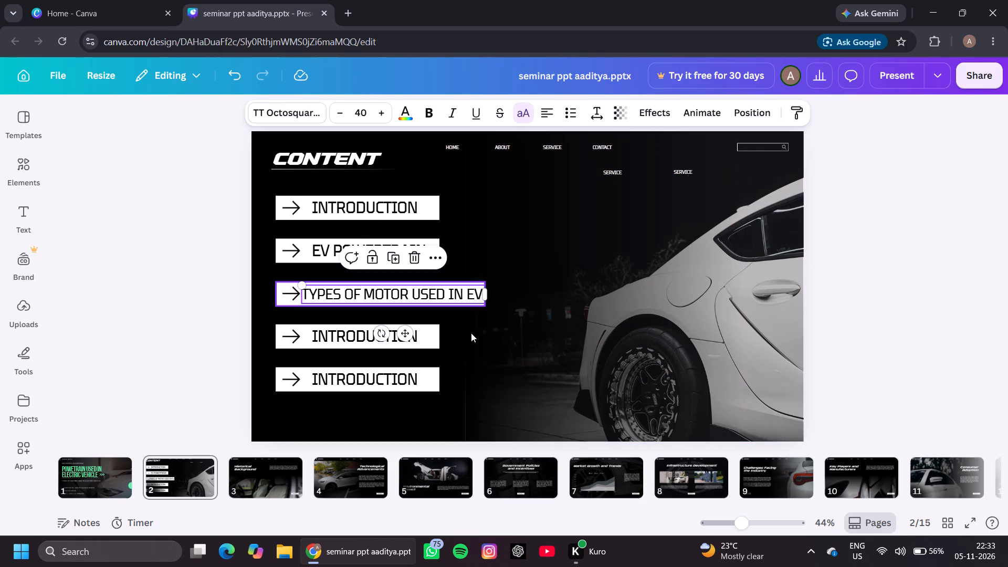
{"action": "left_click", "coordinate": [453, 329]}
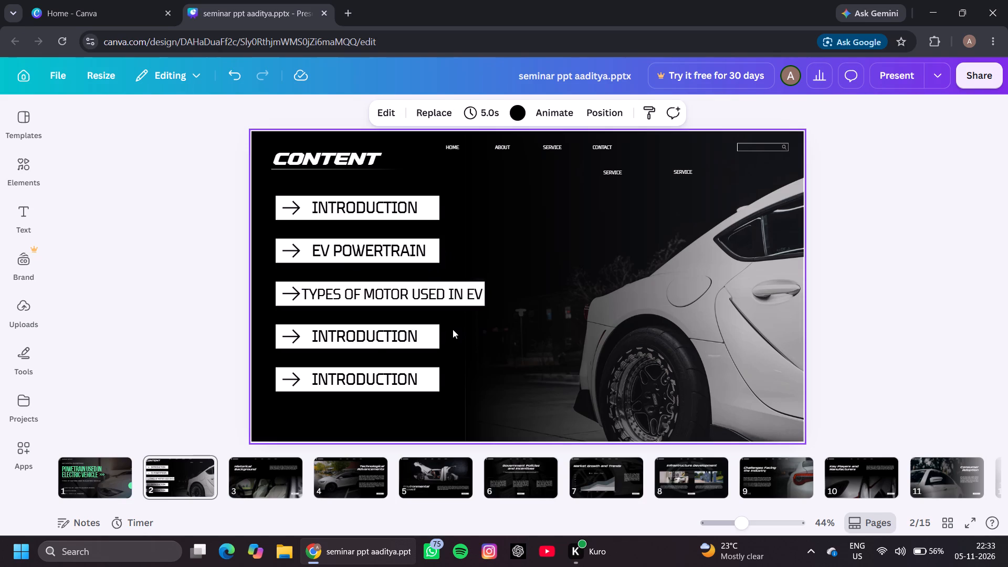
Extend the third white bar slightly past the end of the "TYPES OF MOTOR USED IN EV" label.
{"action": "left_click", "coordinate": [480, 297]}
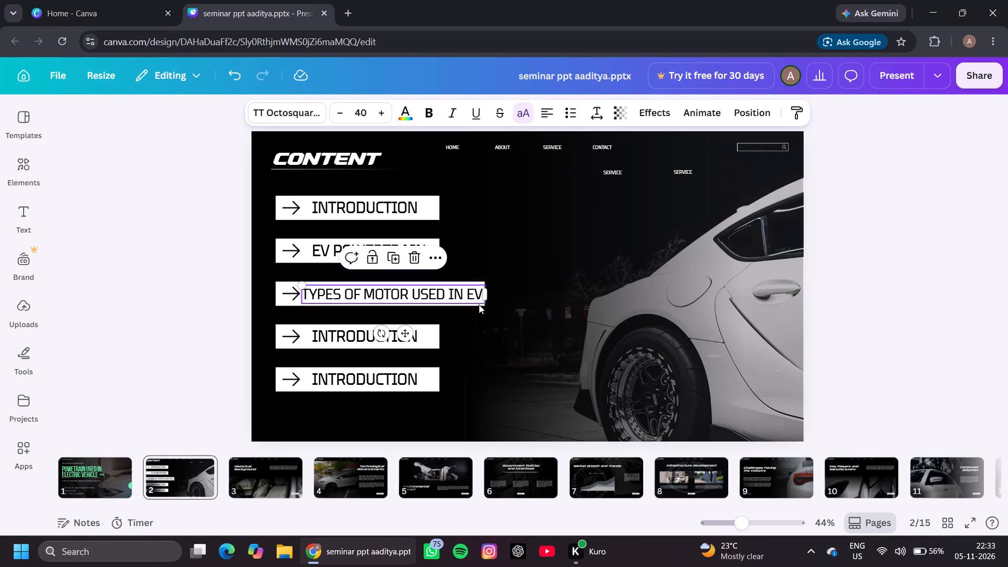
{"action": "left_click", "coordinate": [479, 304]}
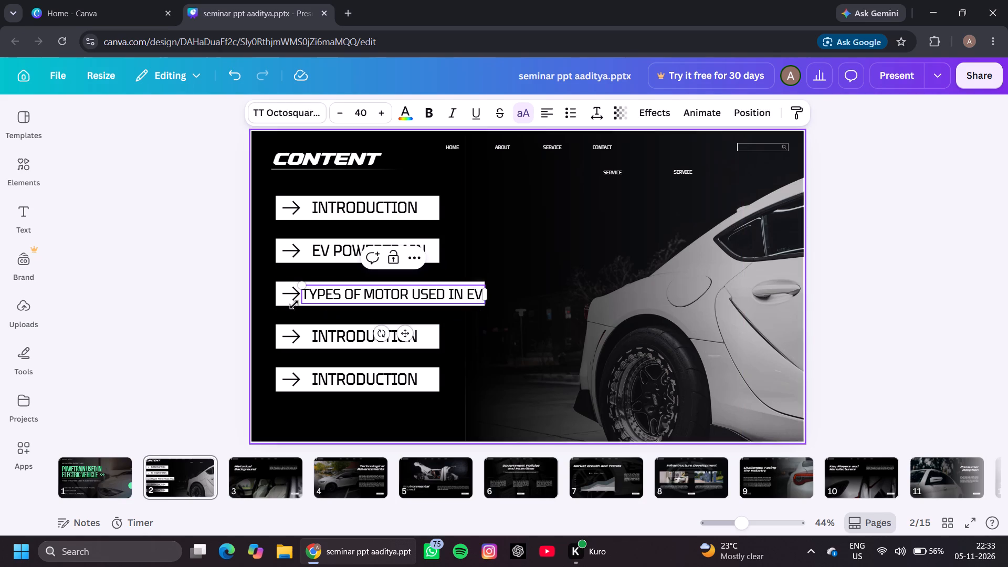
{"action": "left_click", "coordinate": [285, 302]}
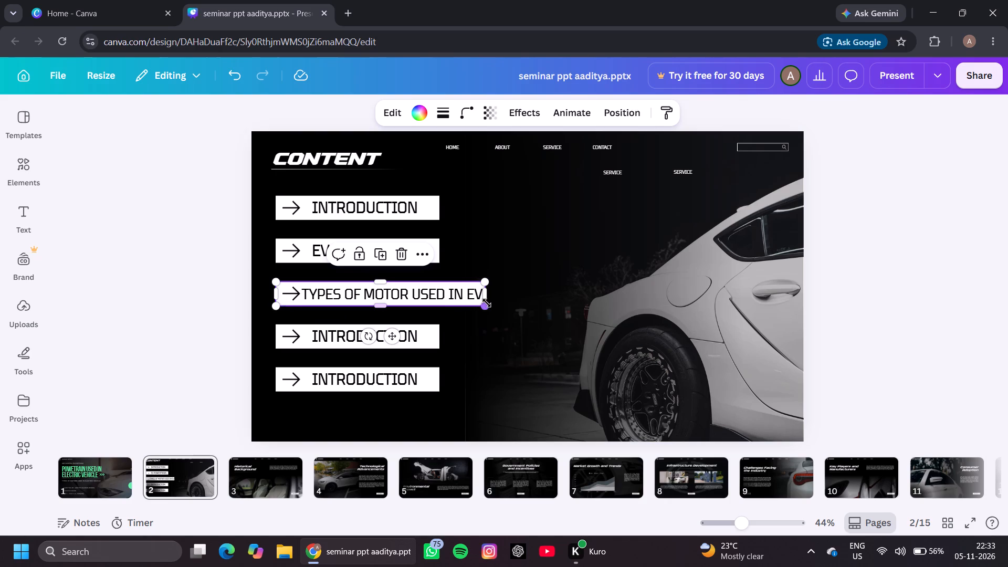
{"action": "left_click_drag", "start_coordinate": [485, 298], "coordinate": [491, 297]}
{"action": "left_click", "coordinate": [479, 340]}
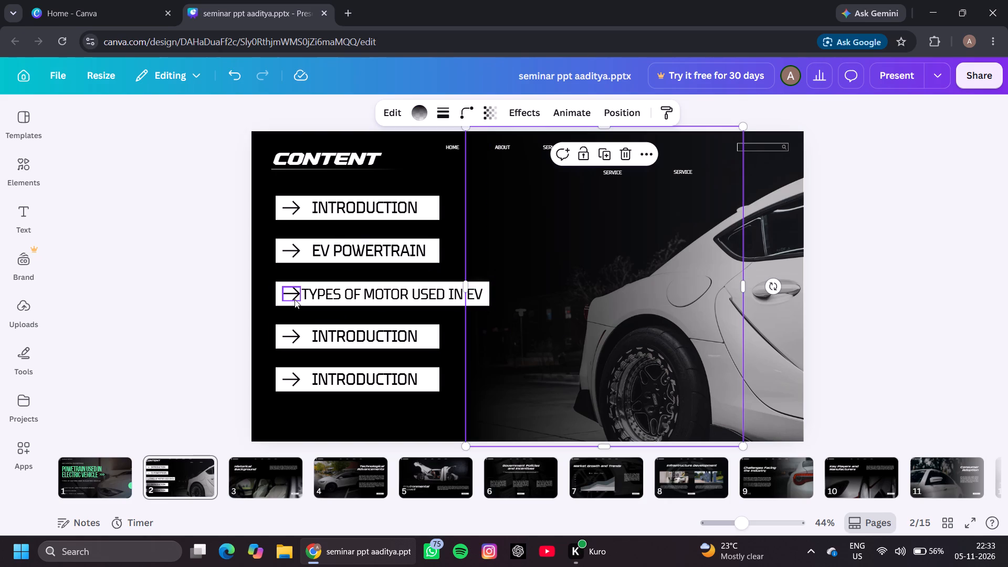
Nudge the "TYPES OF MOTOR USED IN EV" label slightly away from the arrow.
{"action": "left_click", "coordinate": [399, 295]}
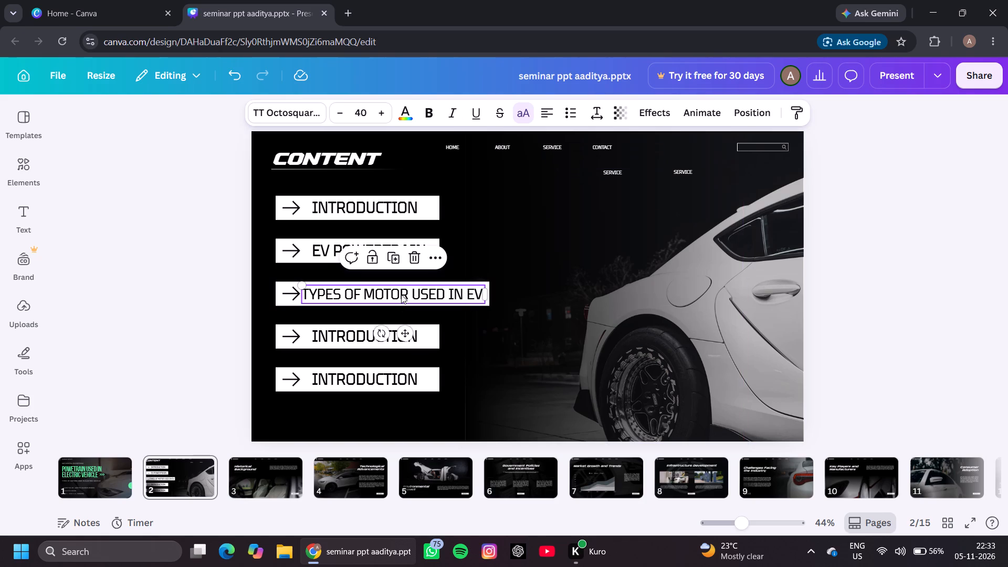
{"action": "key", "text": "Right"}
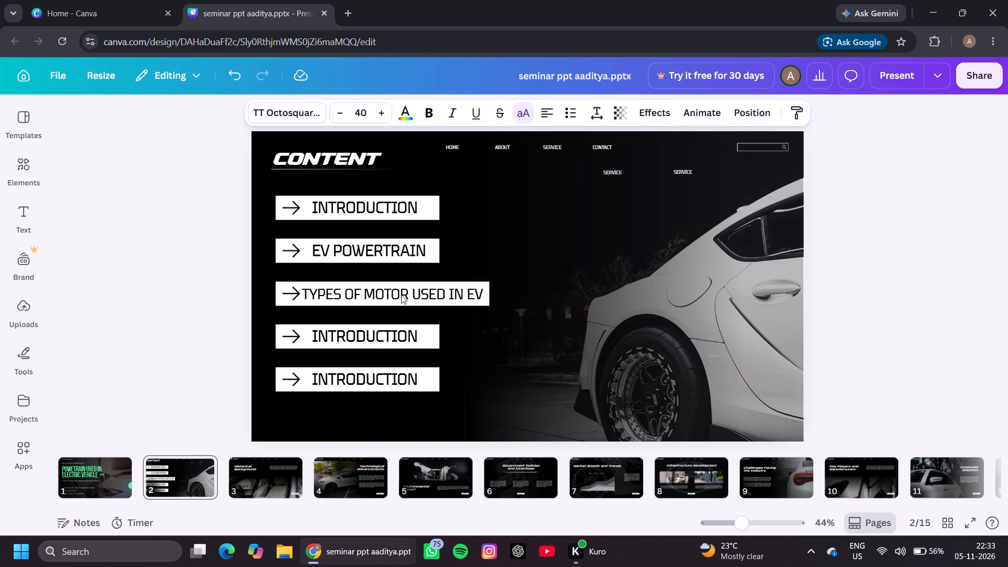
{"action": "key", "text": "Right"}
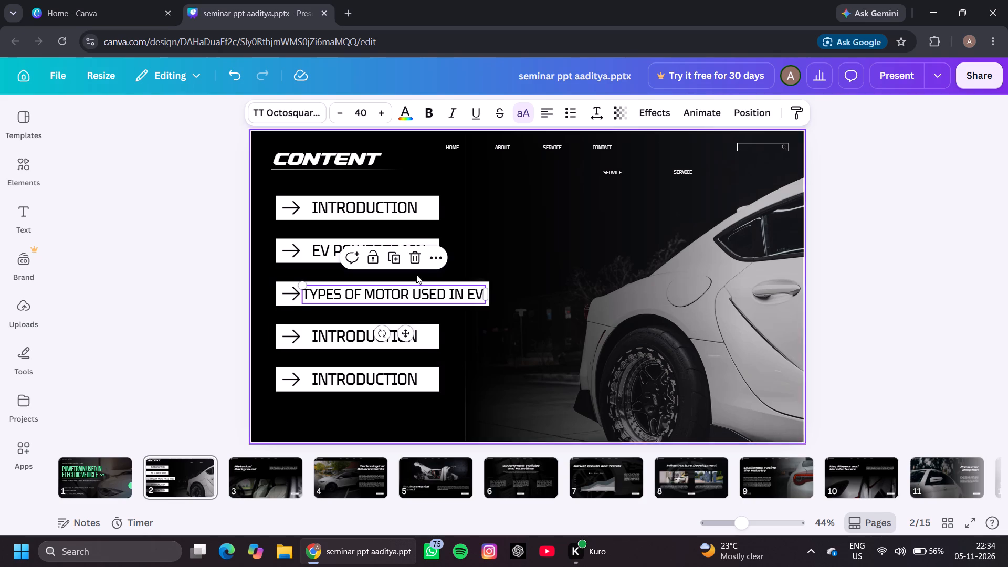
Extend the first, second and third white bars to one common width, slightly beyond the longest label.
{"action": "left_click", "coordinate": [423, 202]}
{"action": "left_click_drag", "start_coordinate": [442, 206], "coordinate": [491, 206]}
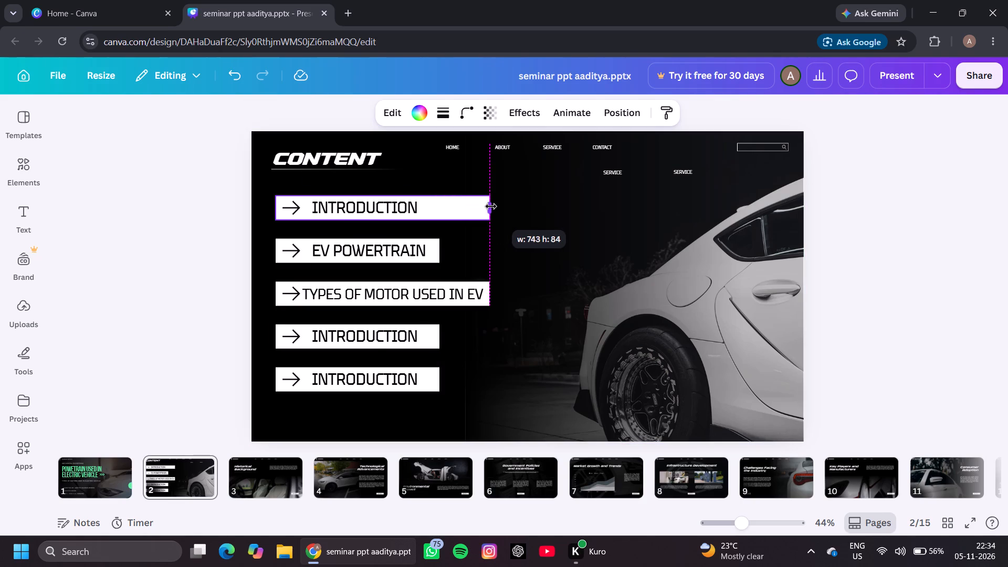
{"action": "left_click_drag", "start_coordinate": [491, 206], "coordinate": [501, 206]}
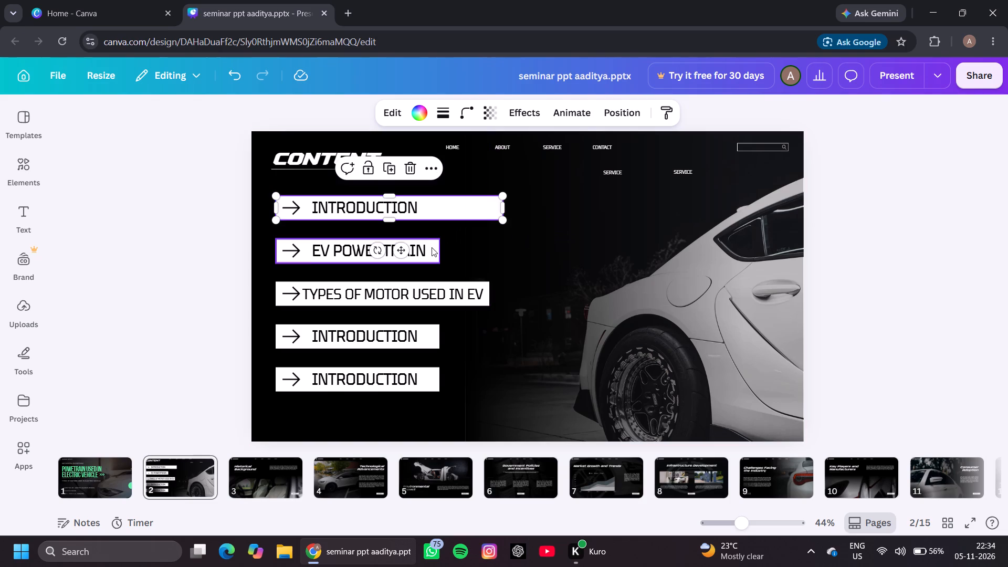
{"action": "left_click", "coordinate": [429, 249]}
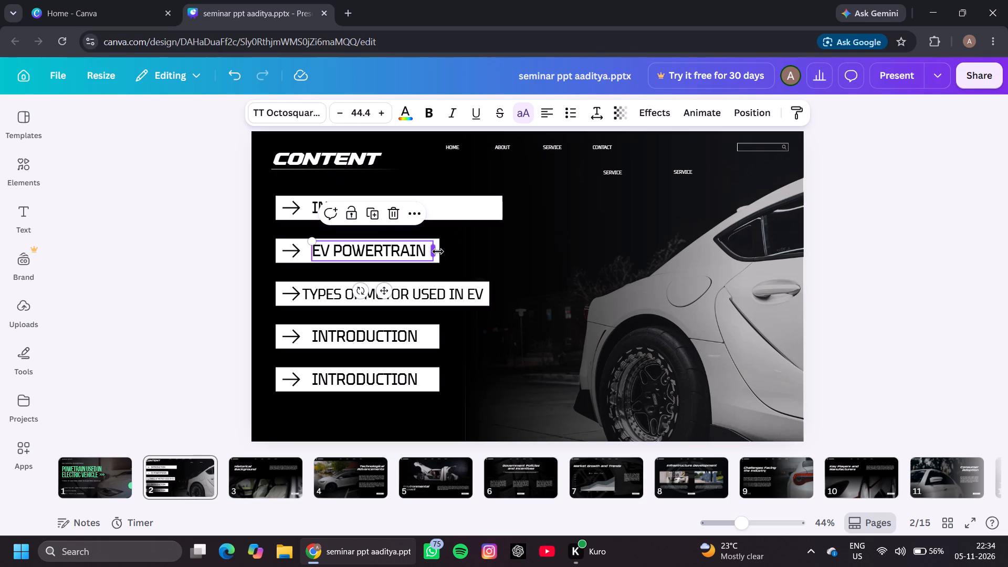
{"action": "left_click", "coordinate": [438, 251]}
{"action": "left_click", "coordinate": [279, 258]}
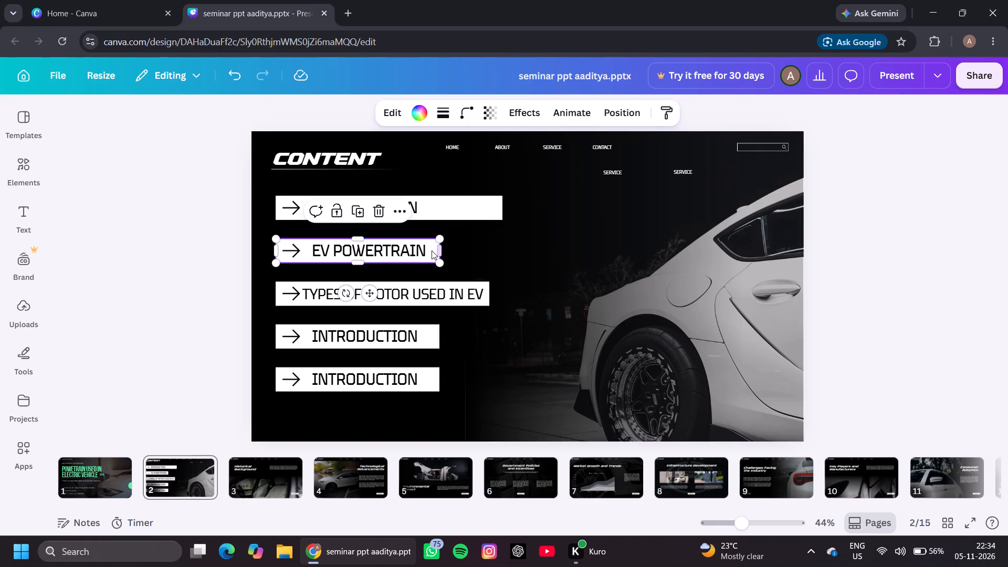
{"action": "left_click_drag", "start_coordinate": [437, 250], "coordinate": [488, 254]}
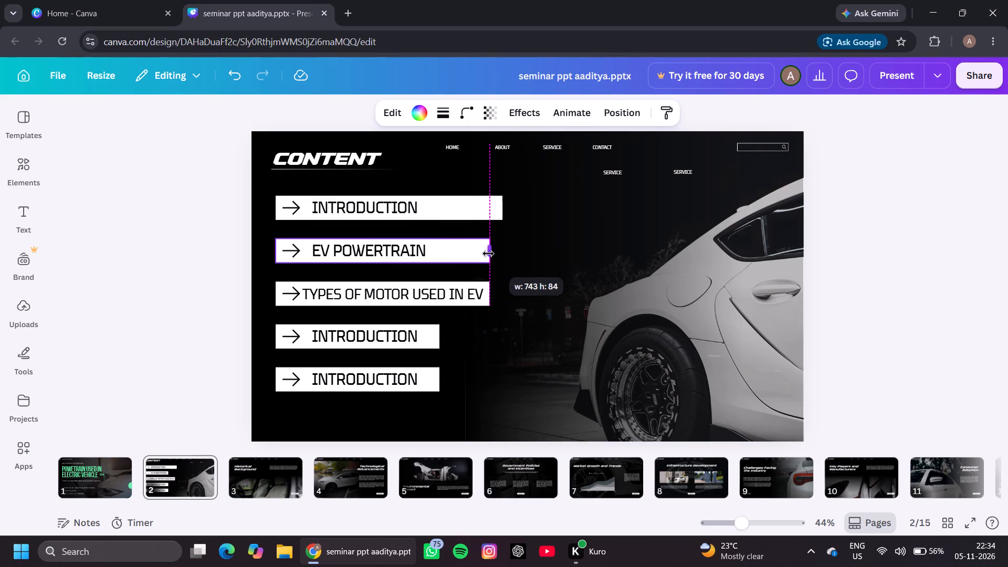
{"action": "left_click_drag", "start_coordinate": [488, 254], "coordinate": [498, 253]}
{"action": "left_click", "coordinate": [486, 296]}
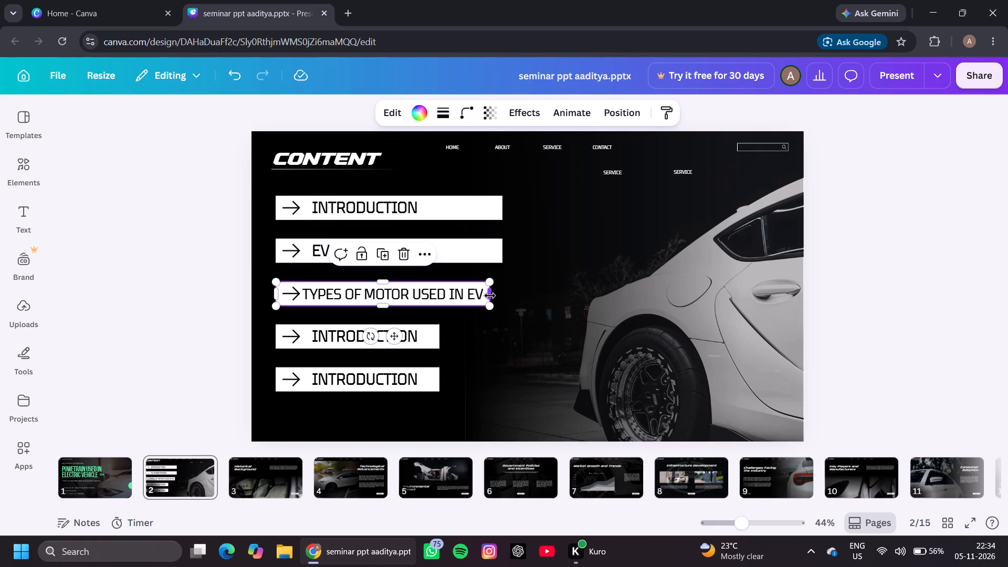
{"action": "left_click_drag", "start_coordinate": [490, 296], "coordinate": [502, 296]}
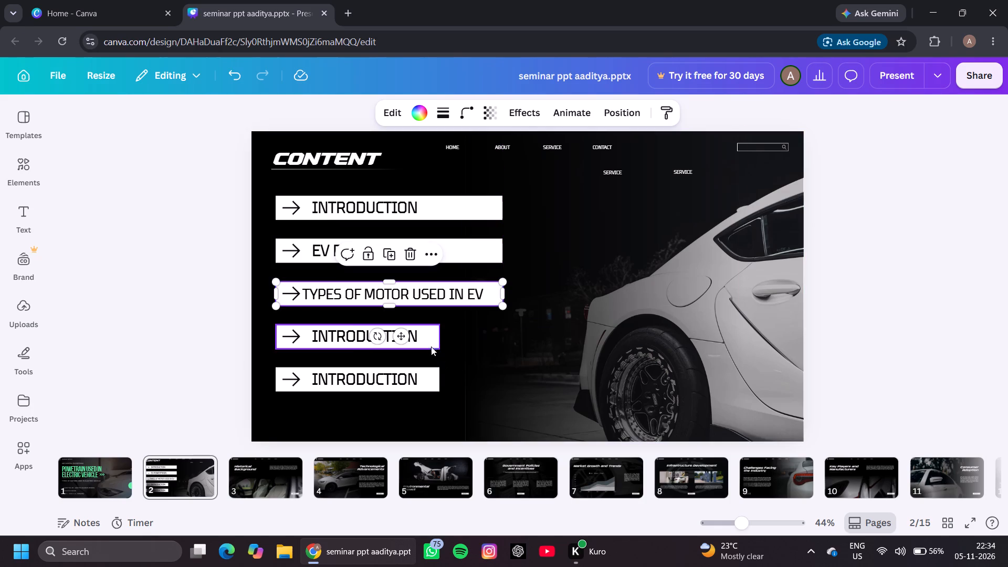
{"action": "left_click", "coordinate": [431, 340]}
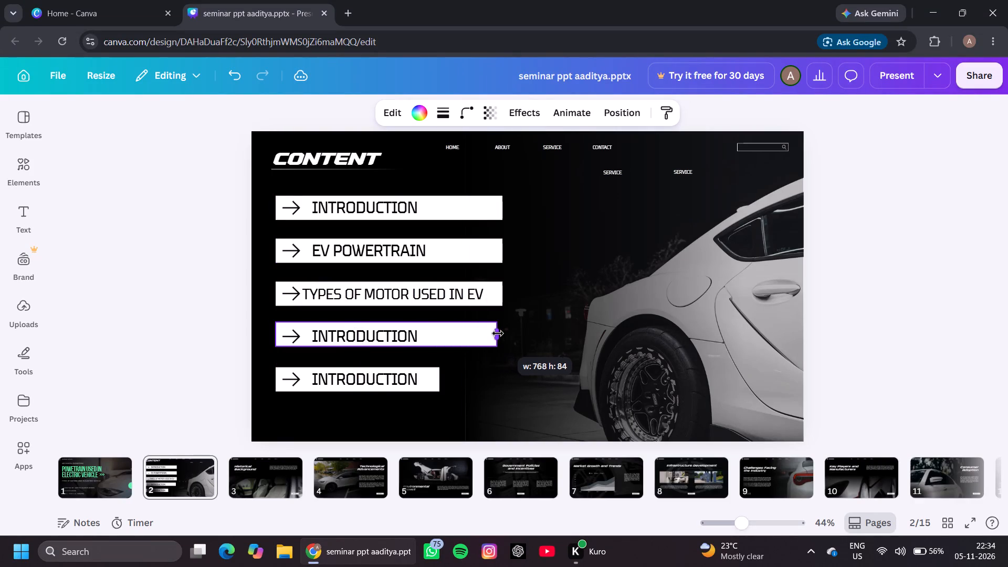
{"action": "left_click_drag", "start_coordinate": [498, 333], "coordinate": [500, 333]}
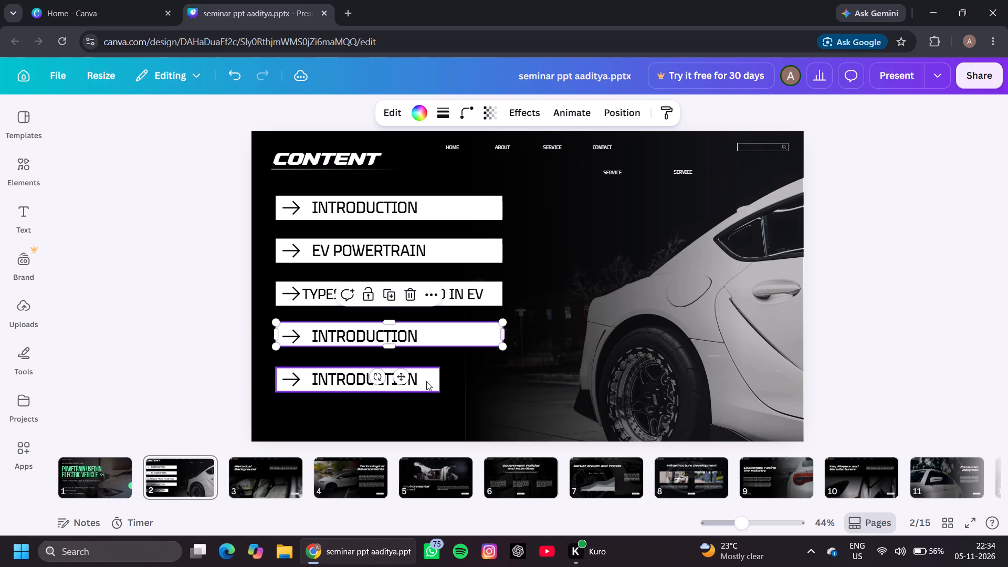
{"action": "left_click", "coordinate": [426, 381]}
{"action": "left_click_drag", "start_coordinate": [443, 381], "coordinate": [484, 377]}
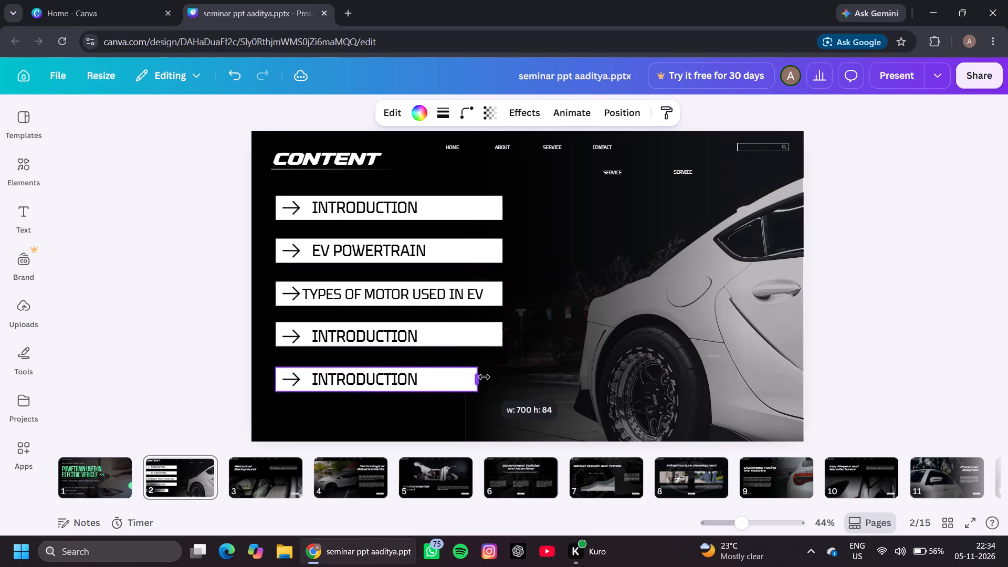
{"action": "left_click_drag", "start_coordinate": [484, 377], "coordinate": [501, 377]}
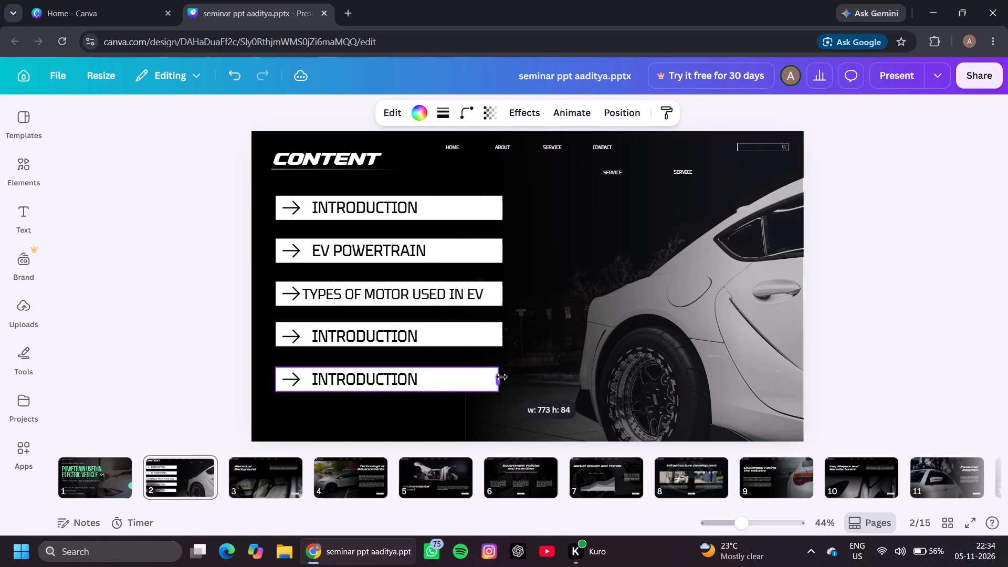
{"action": "left_click_drag", "start_coordinate": [501, 377], "coordinate": [505, 376]}
{"action": "left_click", "coordinate": [473, 356]}
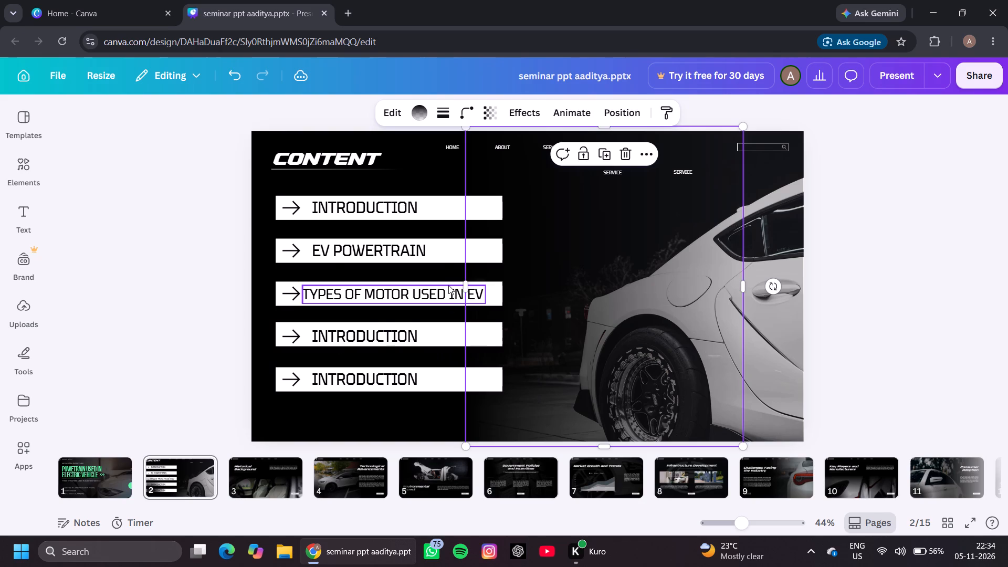
Move the "TYPES OF MOTOR USED IN EV" label away from its arrow to align its start with the other labels.
{"action": "left_click_drag", "start_coordinate": [448, 285], "coordinate": [458, 285]}
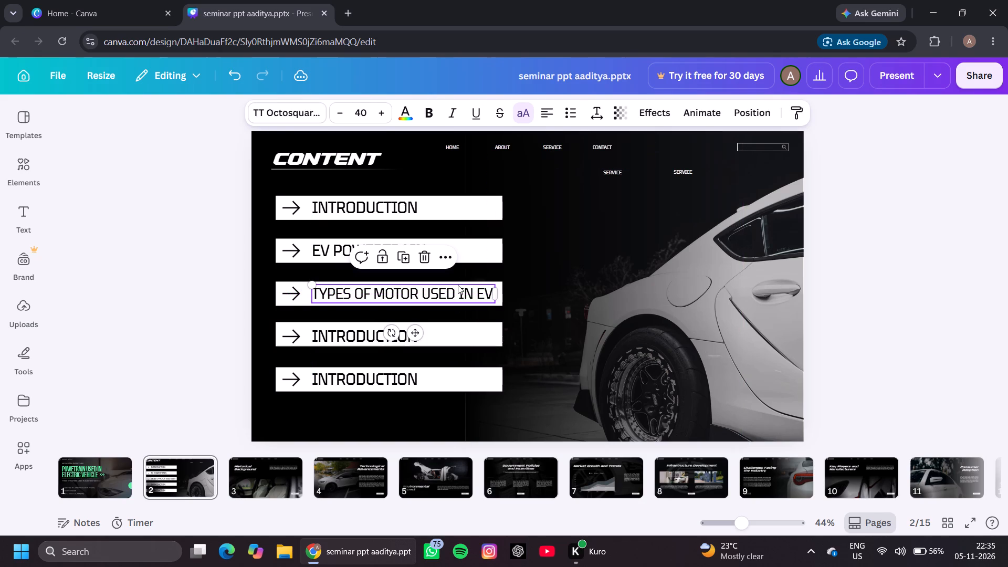
{"action": "left_click", "coordinate": [554, 311]}
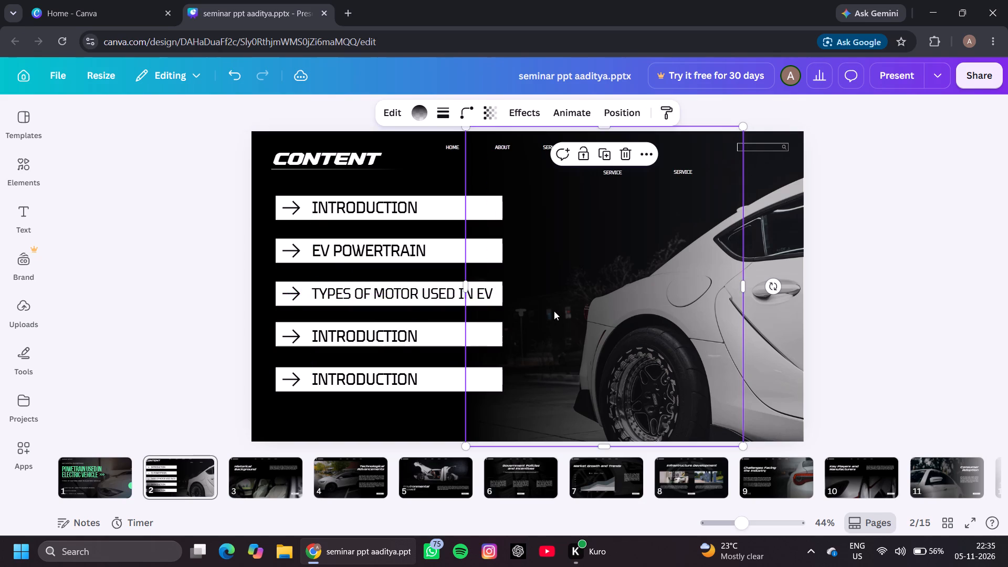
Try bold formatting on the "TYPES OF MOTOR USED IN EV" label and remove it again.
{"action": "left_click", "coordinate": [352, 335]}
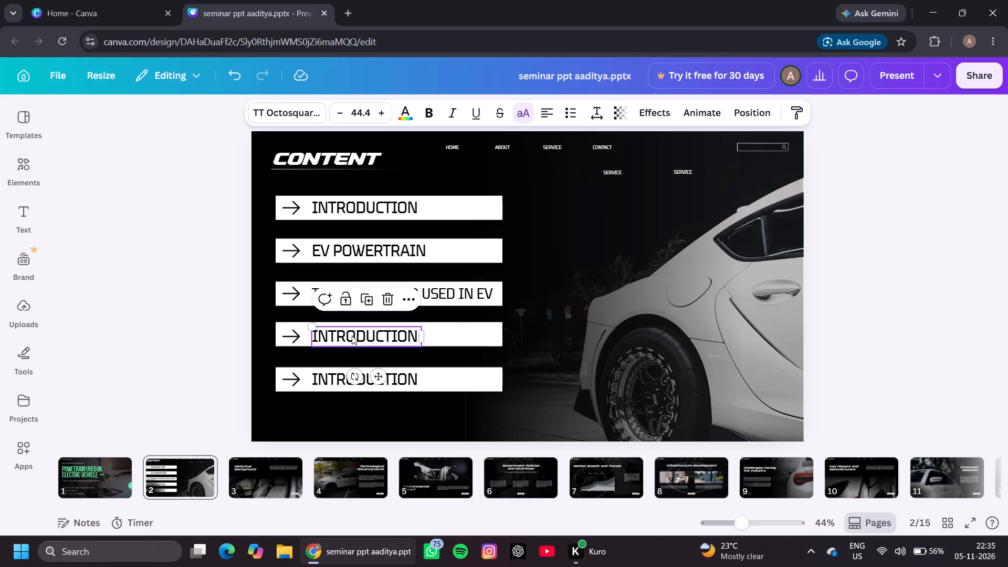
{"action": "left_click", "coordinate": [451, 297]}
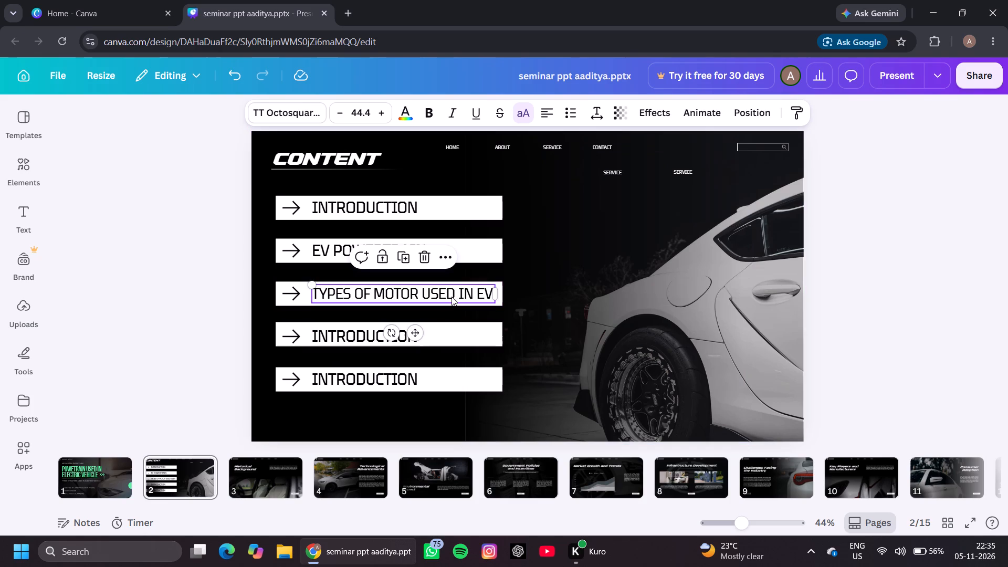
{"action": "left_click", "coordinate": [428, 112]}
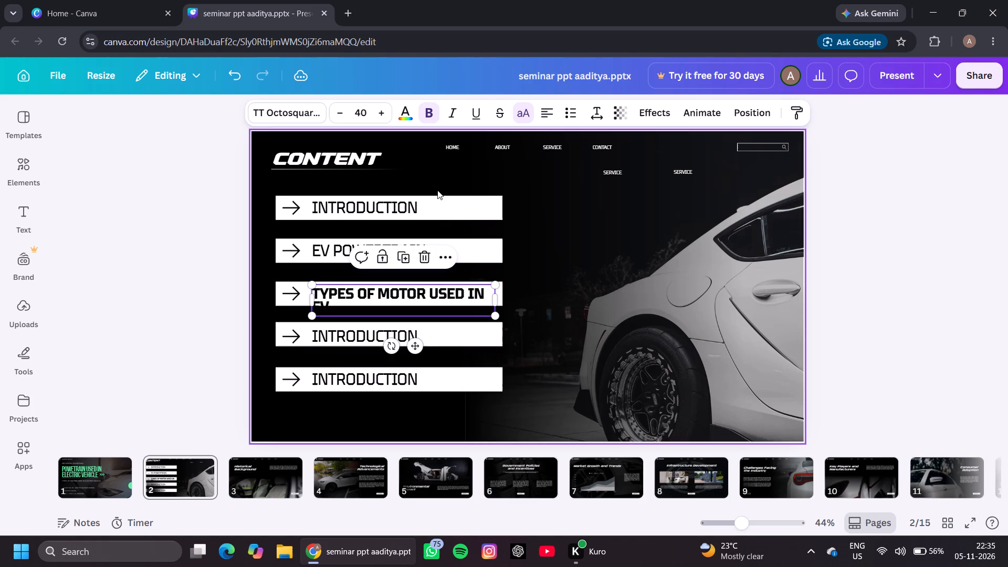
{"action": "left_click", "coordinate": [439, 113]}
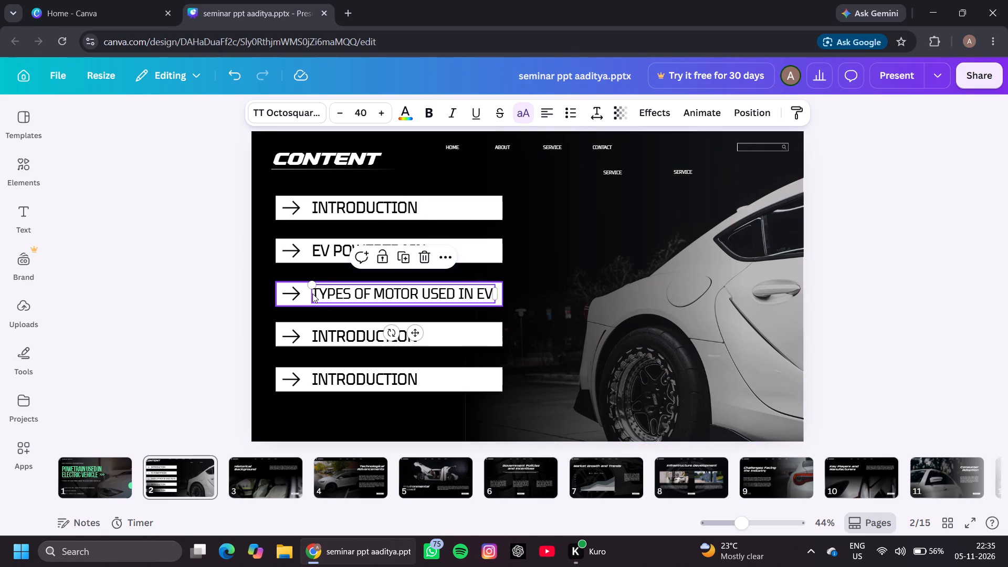
Replace the "INTRODUCTION" label in the fourth bar with "WORKING PRICIPAL".
{"action": "left_click", "coordinate": [428, 326]}
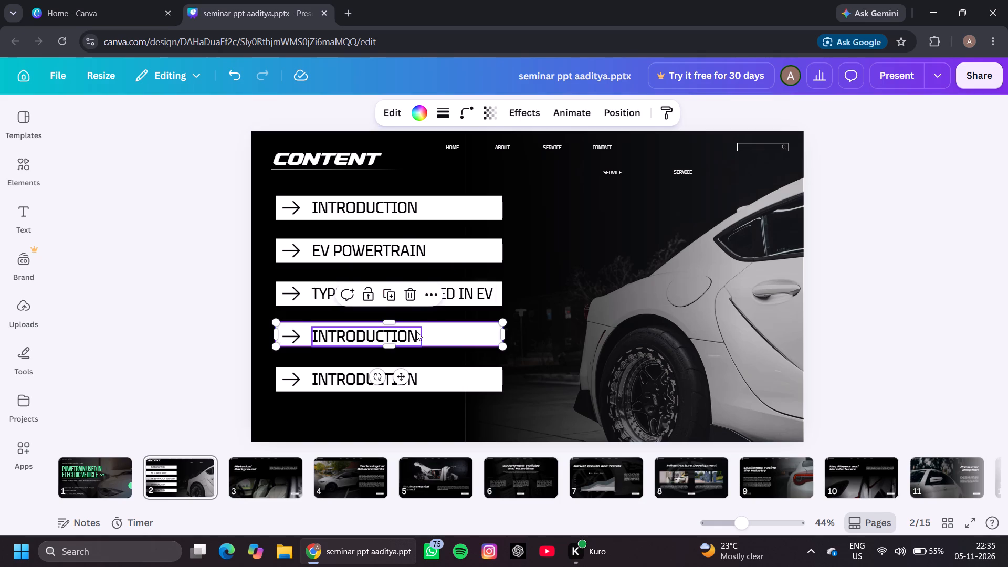
{"action": "left_click", "coordinate": [416, 331]}
{"action": "left_click", "coordinate": [416, 331]}
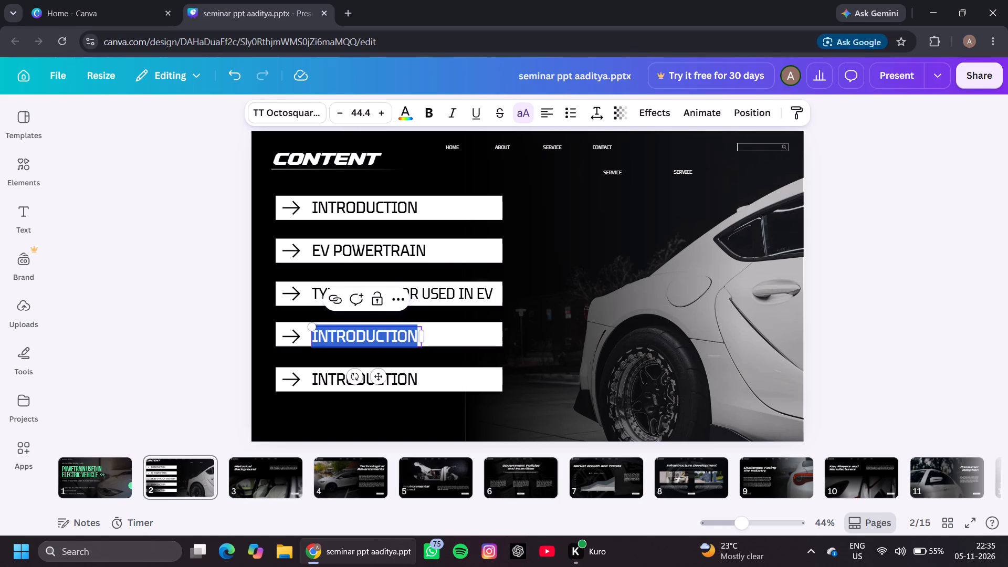
{"action": "left_click_drag", "start_coordinate": [416, 331], "coordinate": [409, 334]}
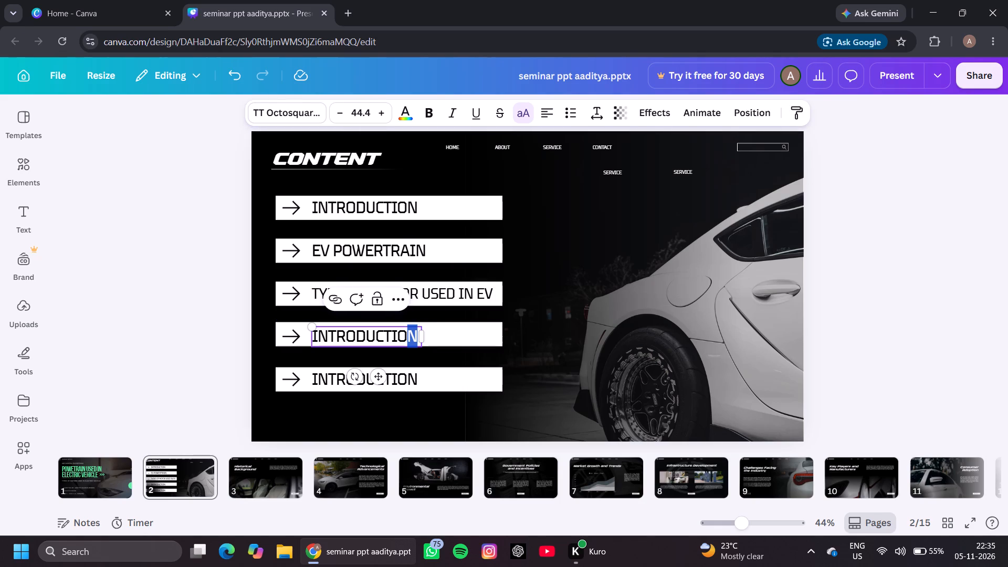
{"action": "left_click_drag", "start_coordinate": [409, 334], "coordinate": [326, 330]}
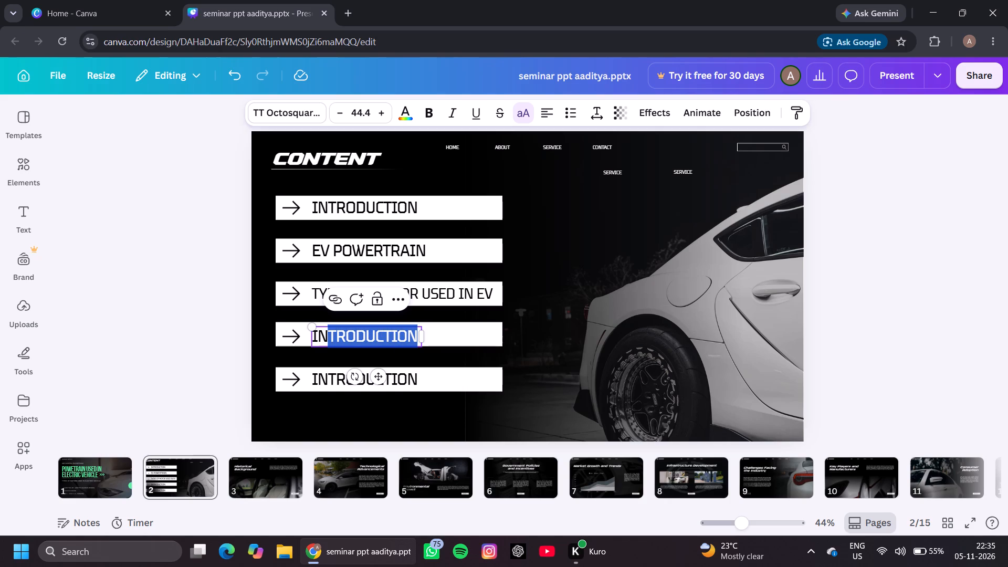
{"action": "left_click_drag", "start_coordinate": [326, 330], "coordinate": [311, 329]}
{"action": "key", "text": "BackSpace"}
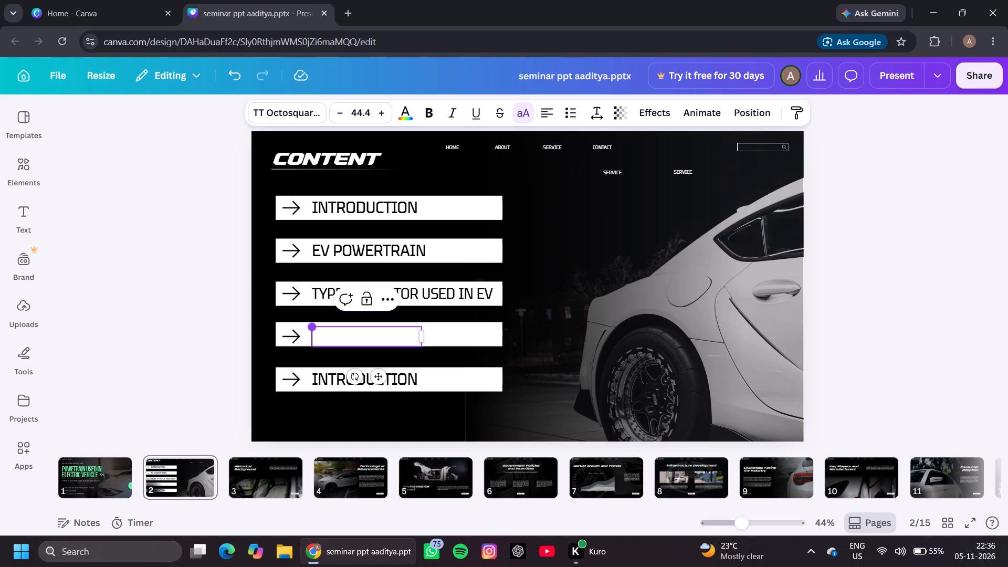
{"action": "key", "text": "w"}
{"action": "type", "text": "OR"}
{"action": "type", "text": "KI"}
{"action": "type", "text": "NG"}
{"action": "key", "text": "space"}
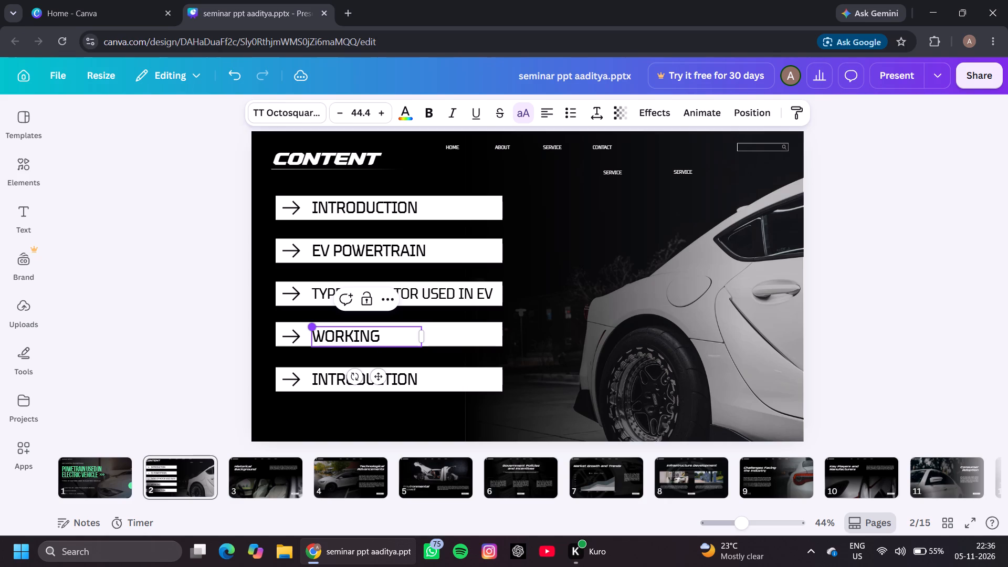
{"action": "type", "text": "PRICIPAL"}
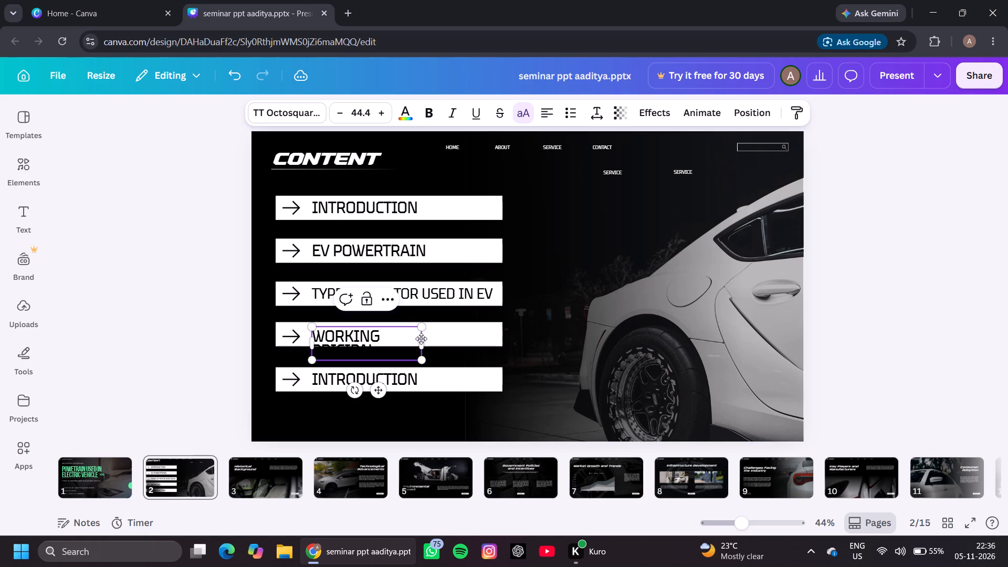
Widen the fourth bar's label box almost to the bar's end so "WORKING PRICIPAL" fits on one line.
{"action": "left_click_drag", "start_coordinate": [425, 346], "coordinate": [476, 339]}
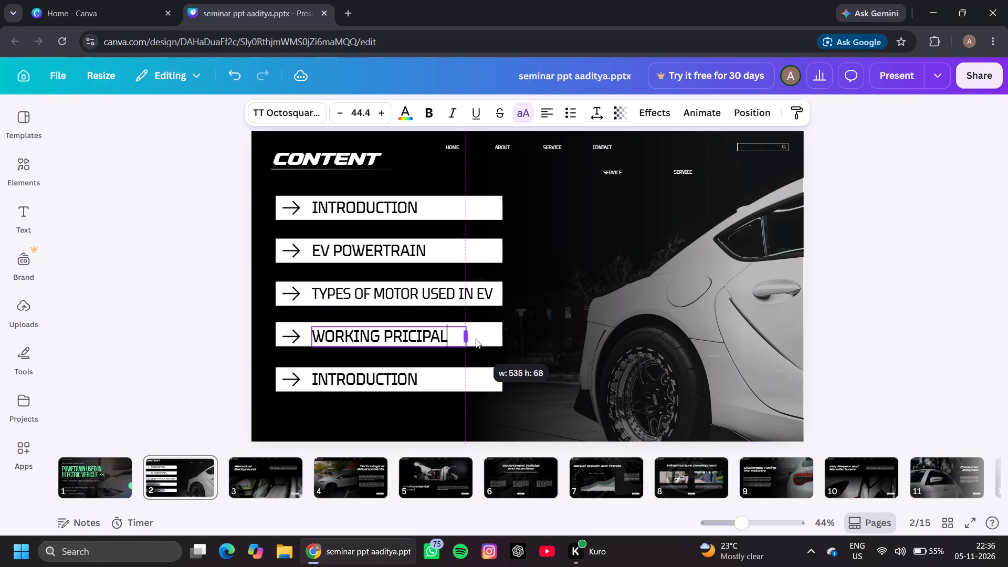
{"action": "left_click_drag", "start_coordinate": [476, 339], "coordinate": [496, 335]}
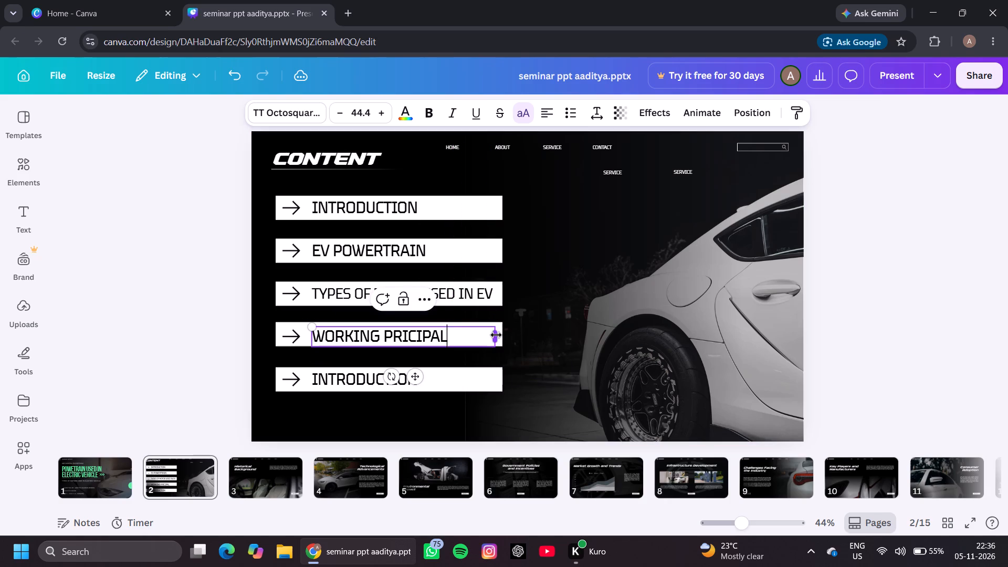
Correct the spelling of the fourth bar's label to "WORKING PRINCIPLE".
{"action": "key", "text": "v"}
{"action": "key", "text": "BackSpace"}
{"action": "key", "text": "BackSpace"}
{"action": "key", "text": "BackSpace"}
{"action": "type", "text": "LE"}
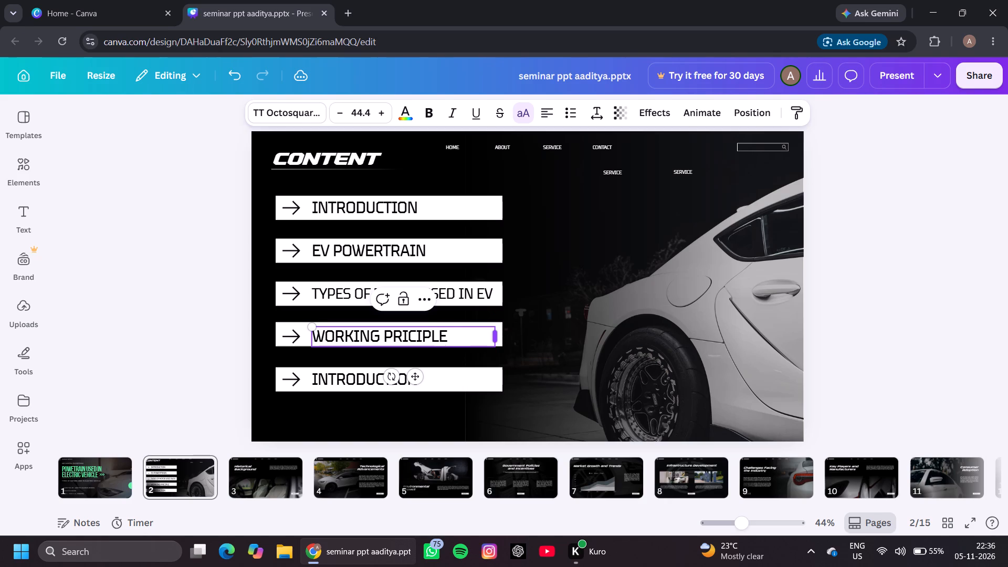
{"action": "key", "text": "BackSpace"}
{"action": "key", "text": "BackSpace"}
{"action": "key", "text": "BackSpace"}
{"action": "key", "text": "BackSpace"}
{"action": "key", "text": "BackSpace"}
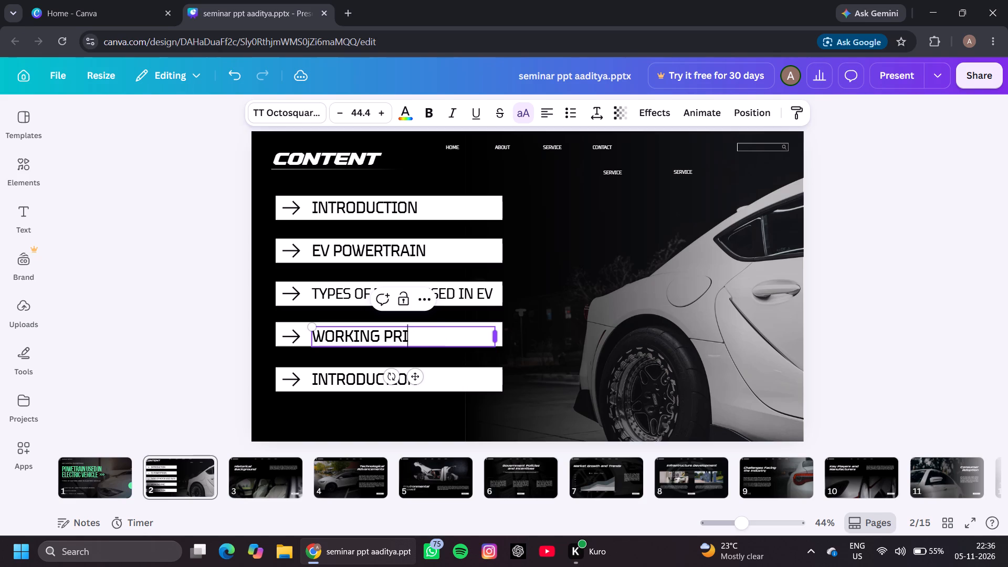
{"action": "type", "text": "NCIPL"}
{"action": "key", "text": "e"}
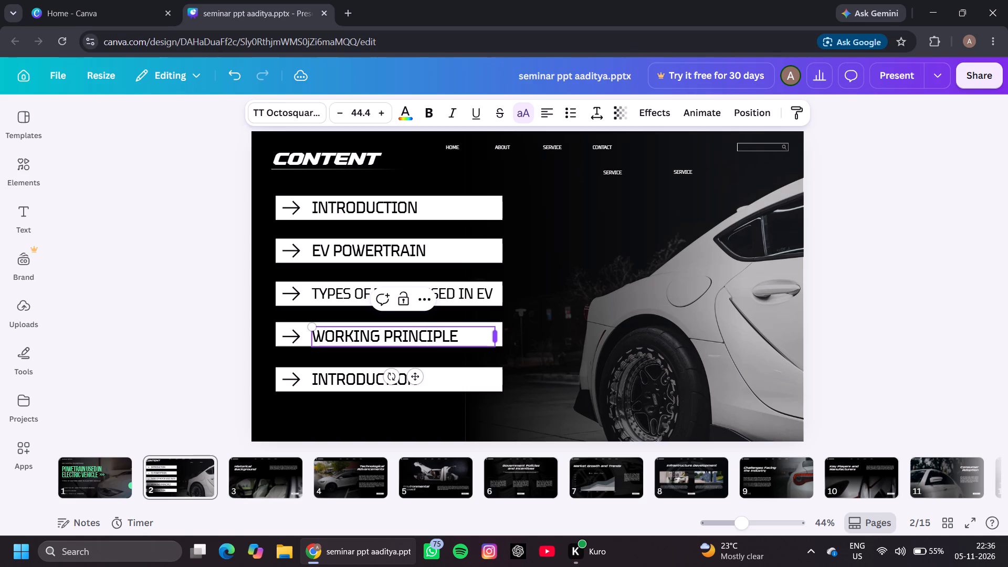
Extend the fourth bar's label to read "WORKING PRINCIPLE & CONSTRUCTION".
{"action": "key", "text": "space"}
{"action": "key", "text": "7"}
{"action": "key", "text": "BackSpace"}
{"action": "key", "text": "shift+ampersand"}
{"action": "key", "text": "space"}
{"action": "type", "text": "CONSTRUCTION"}
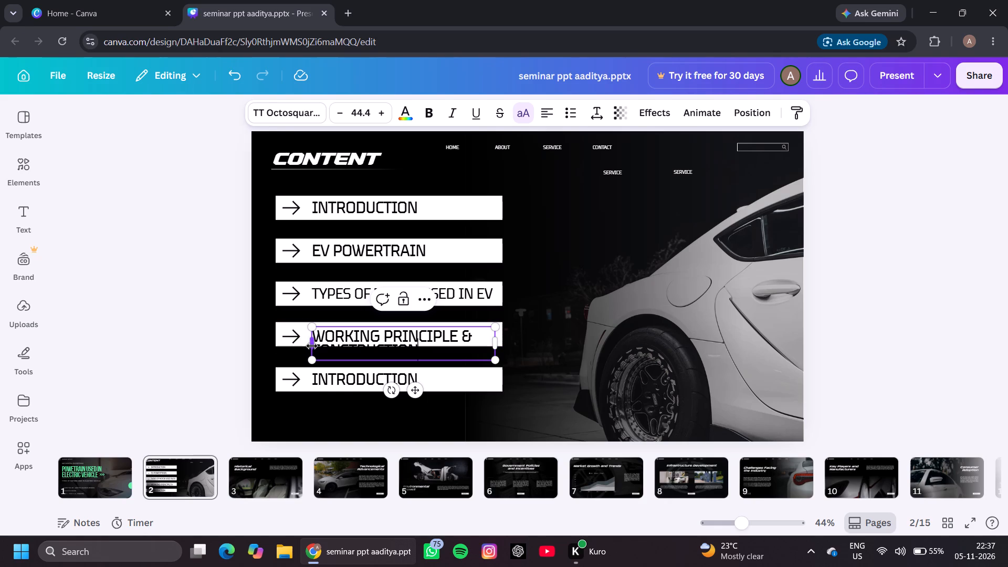
Scale the fourth label's text down to about size 34.3 and widen its box to about 738 so it fits on one line.
{"action": "left_click_drag", "start_coordinate": [312, 346], "coordinate": [262, 330]}
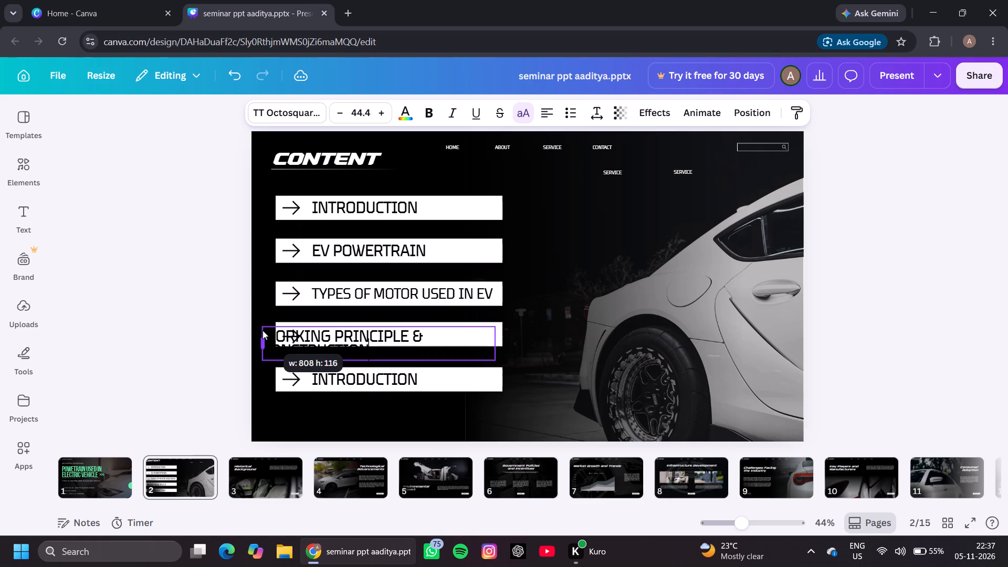
{"action": "left_click_drag", "start_coordinate": [262, 330], "coordinate": [266, 321]}
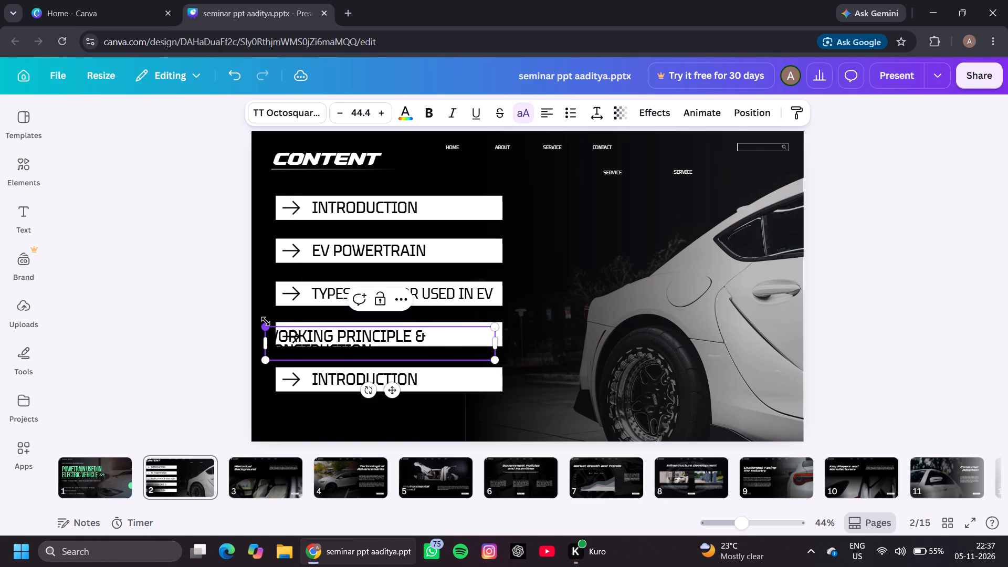
{"action": "left_click_drag", "start_coordinate": [266, 328], "coordinate": [313, 345]}
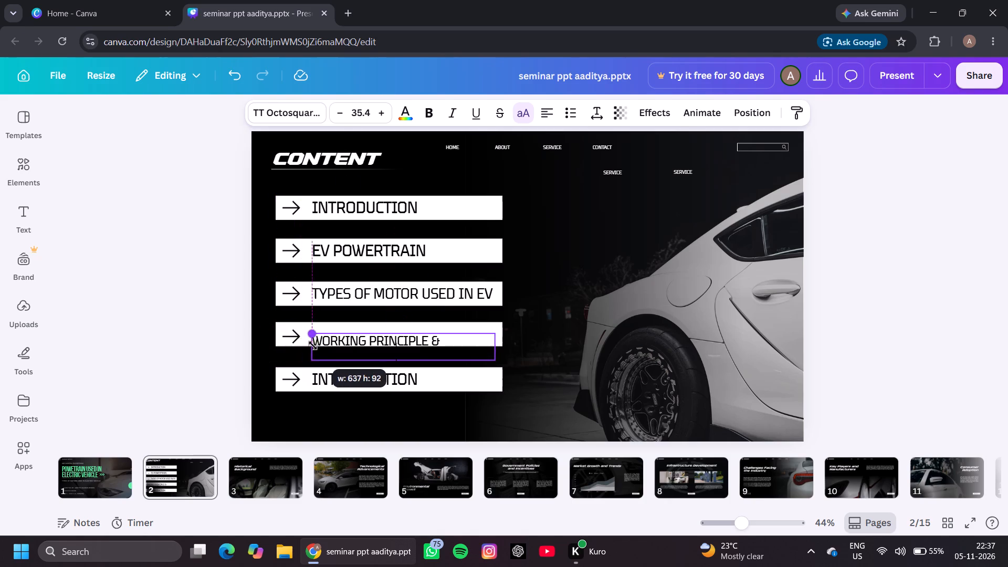
{"action": "left_click_drag", "start_coordinate": [313, 345], "coordinate": [319, 337]}
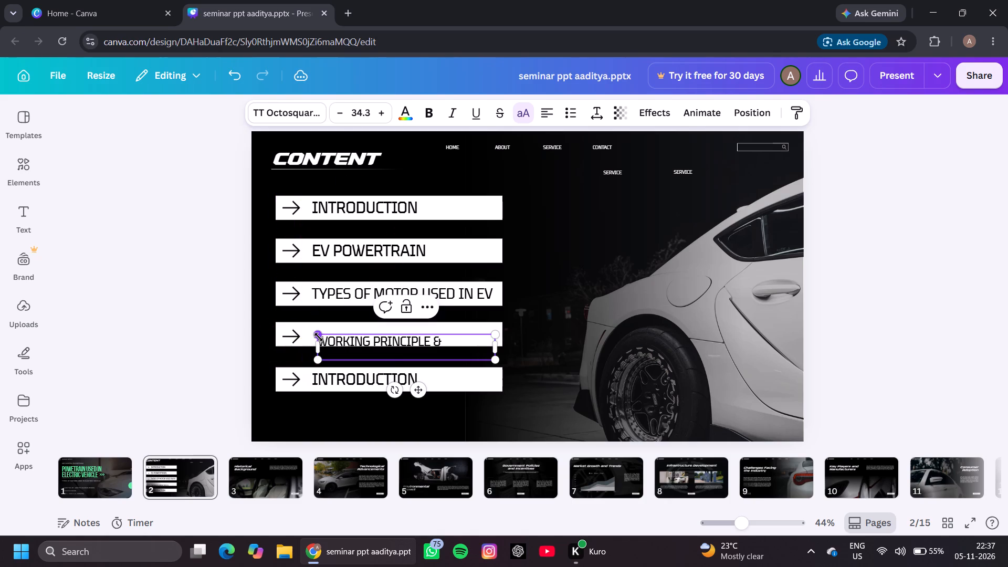
{"action": "left_click", "coordinate": [376, 338]}
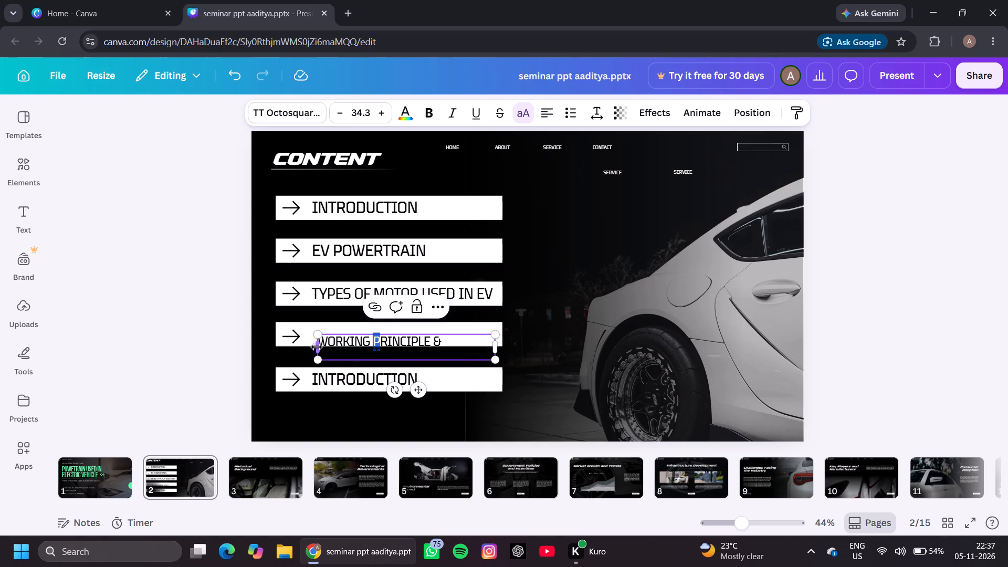
{"action": "left_click_drag", "start_coordinate": [317, 347], "coordinate": [279, 332]}
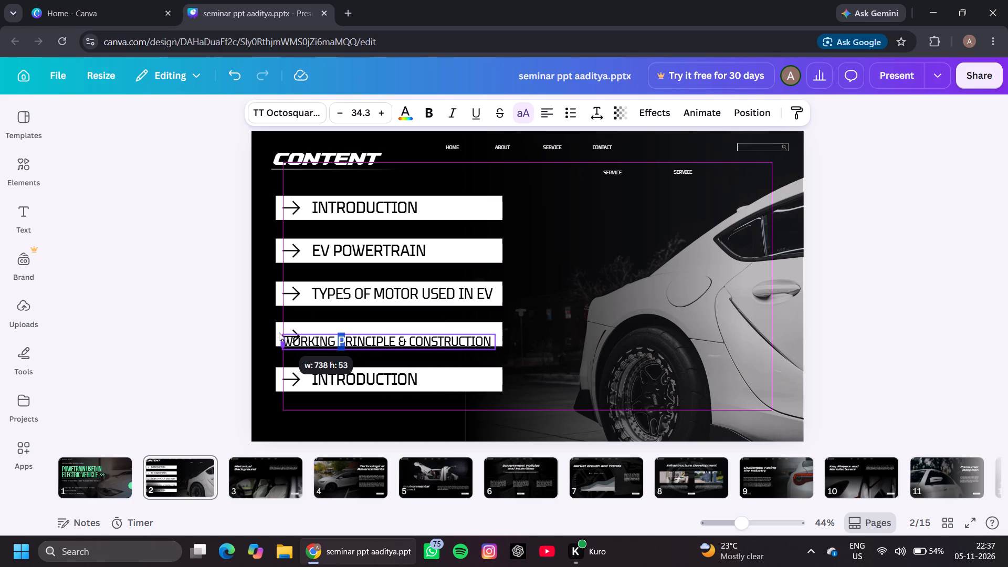
{"action": "left_click_drag", "start_coordinate": [279, 332], "coordinate": [280, 334]}
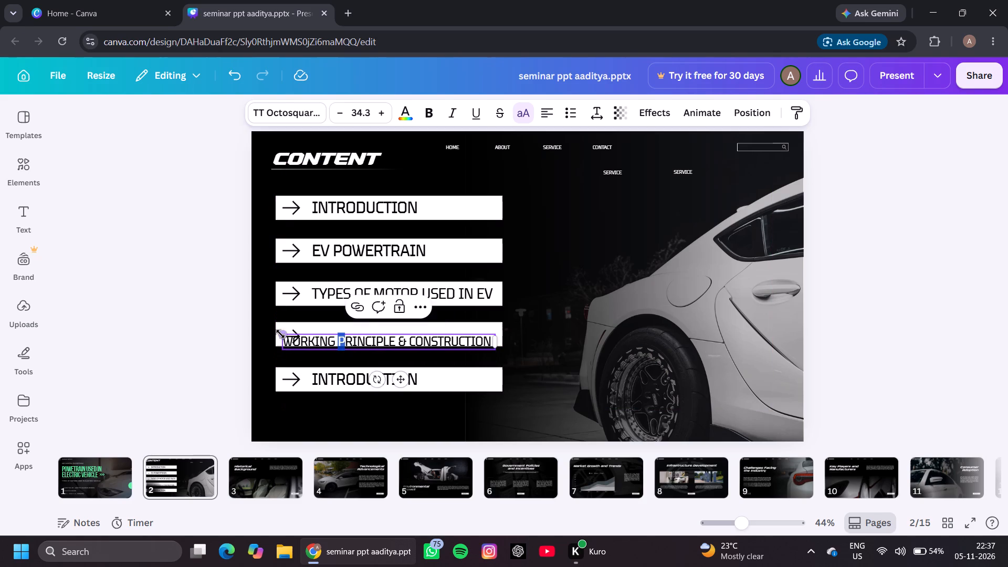
Move the "WORKING PRINCIPLE & CONSTRUCTION" label up so it sits within the height of the fourth white bar.
{"action": "left_click", "coordinate": [389, 354]}
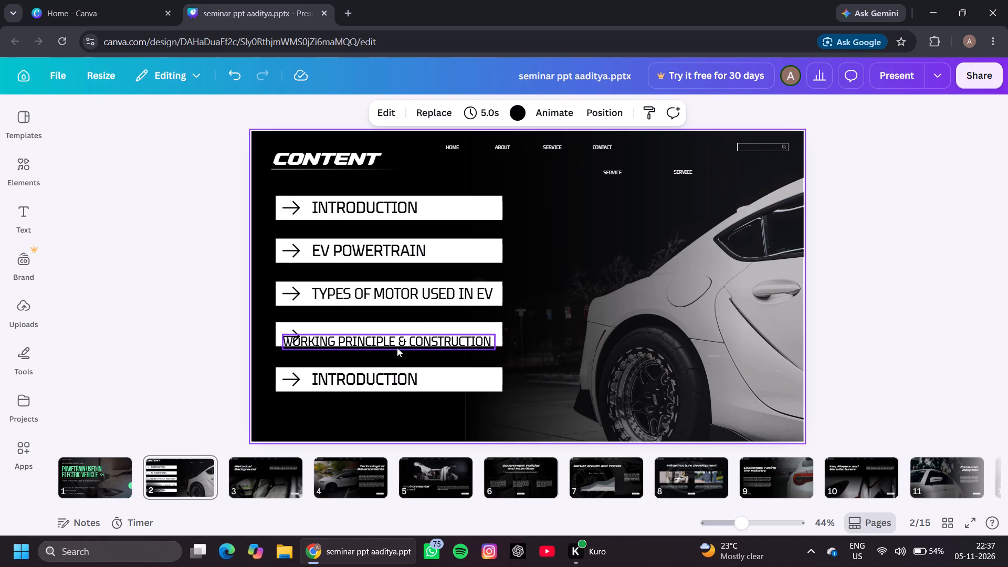
{"action": "left_click_drag", "start_coordinate": [397, 346], "coordinate": [417, 340]}
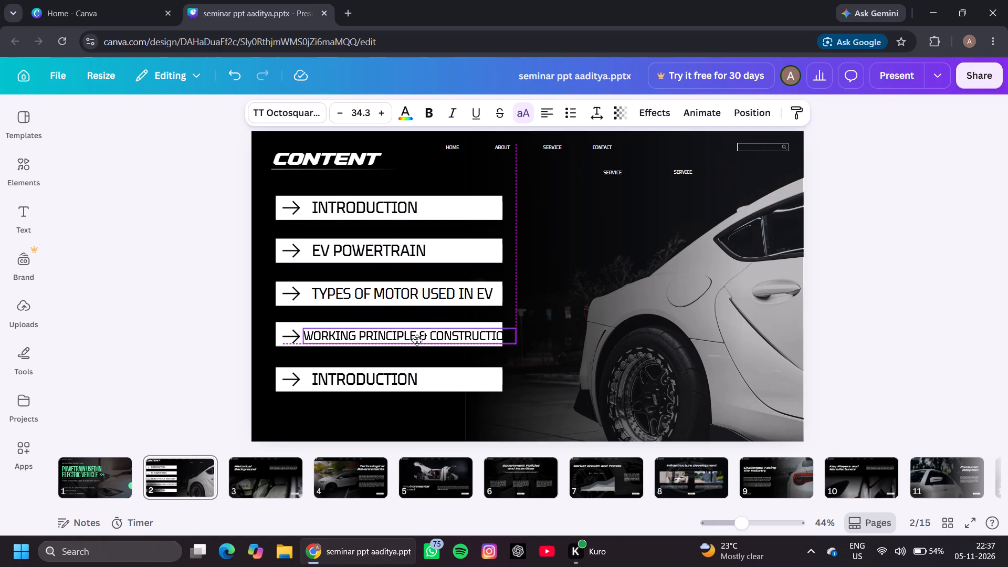
{"action": "left_click_drag", "start_coordinate": [417, 340], "coordinate": [415, 340]}
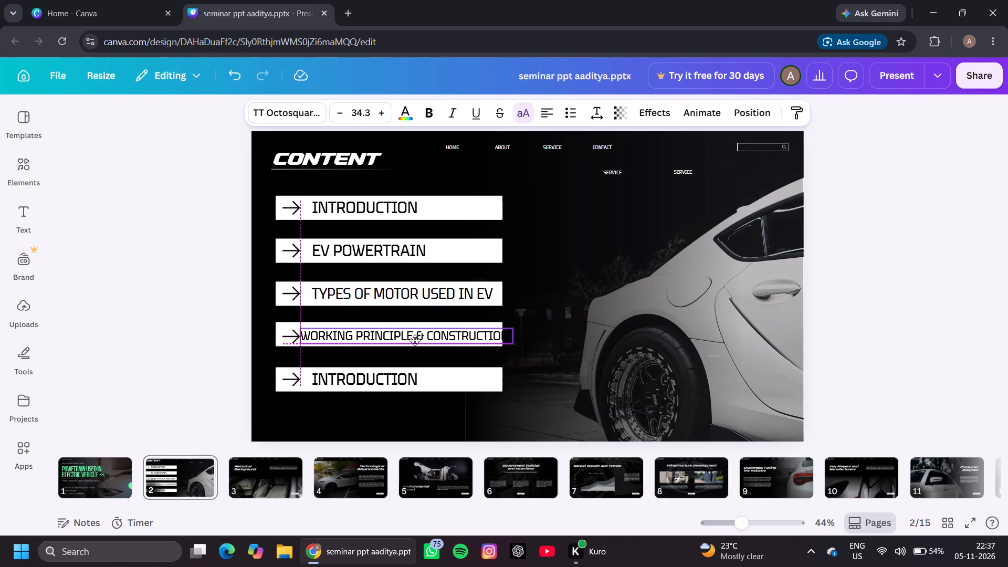
{"action": "left_click_drag", "start_coordinate": [415, 340], "coordinate": [416, 340]}
{"action": "left_click_drag", "start_coordinate": [416, 340], "coordinate": [403, 338]}
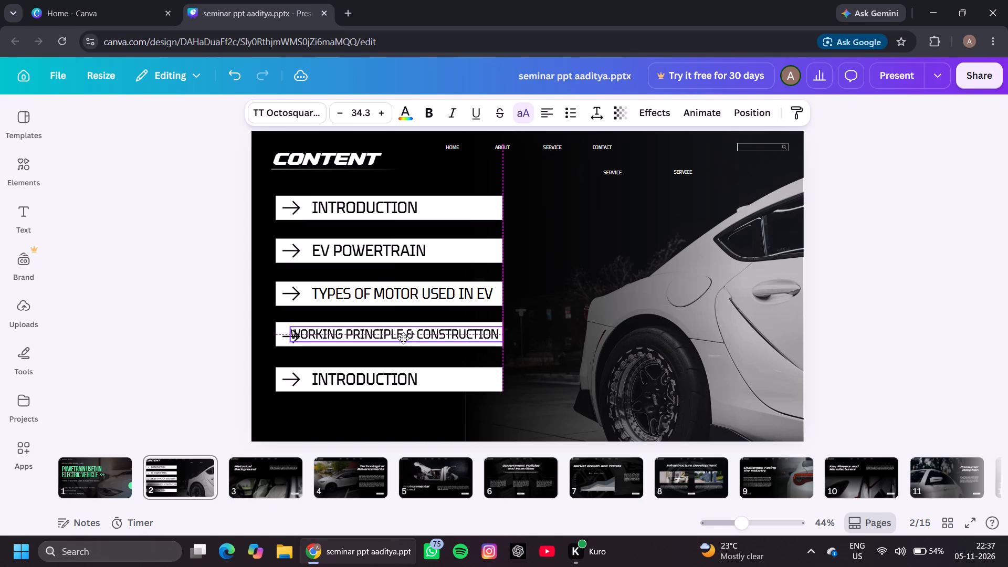
{"action": "left_click_drag", "start_coordinate": [403, 338], "coordinate": [397, 338]}
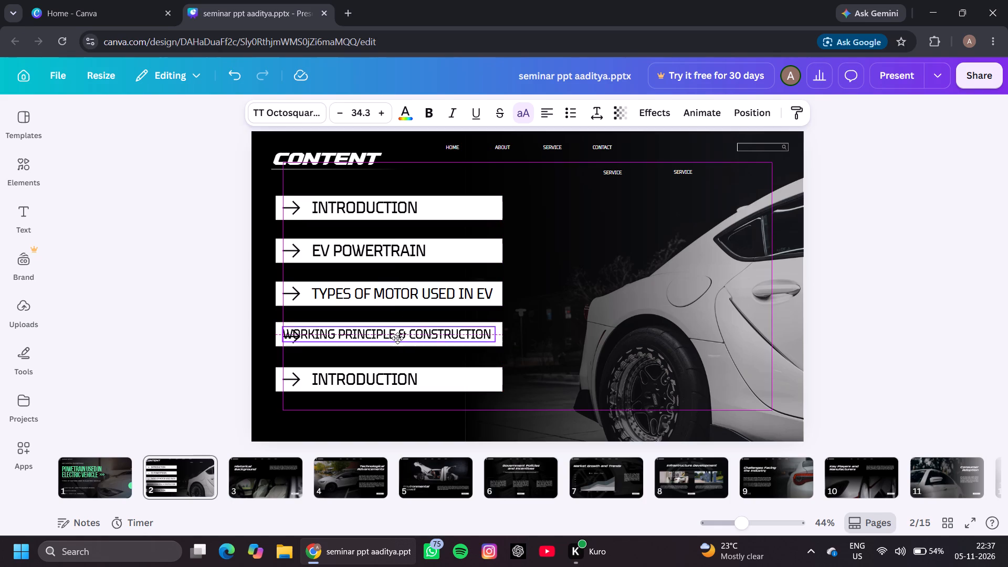
{"action": "left_click_drag", "start_coordinate": [397, 338], "coordinate": [398, 338]}
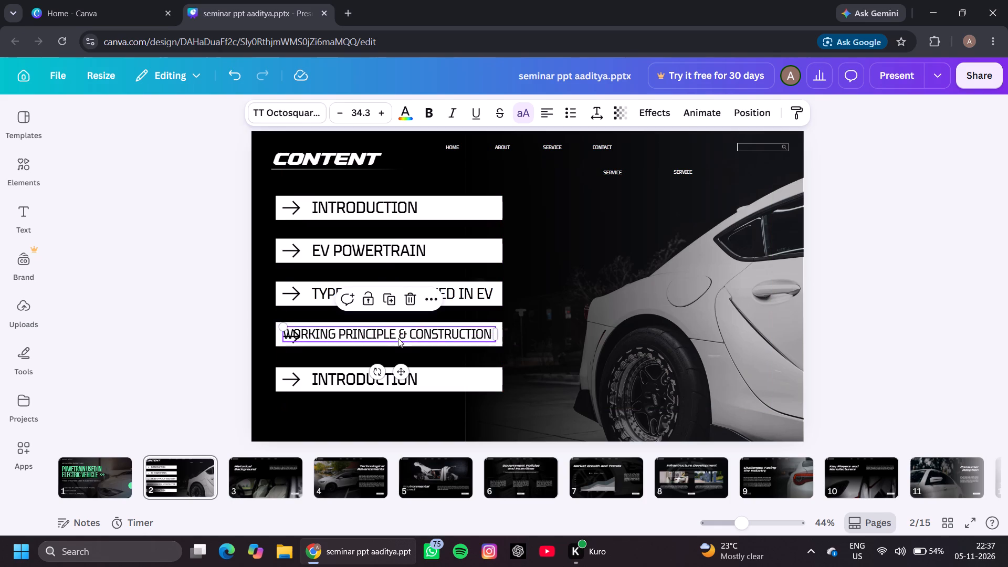